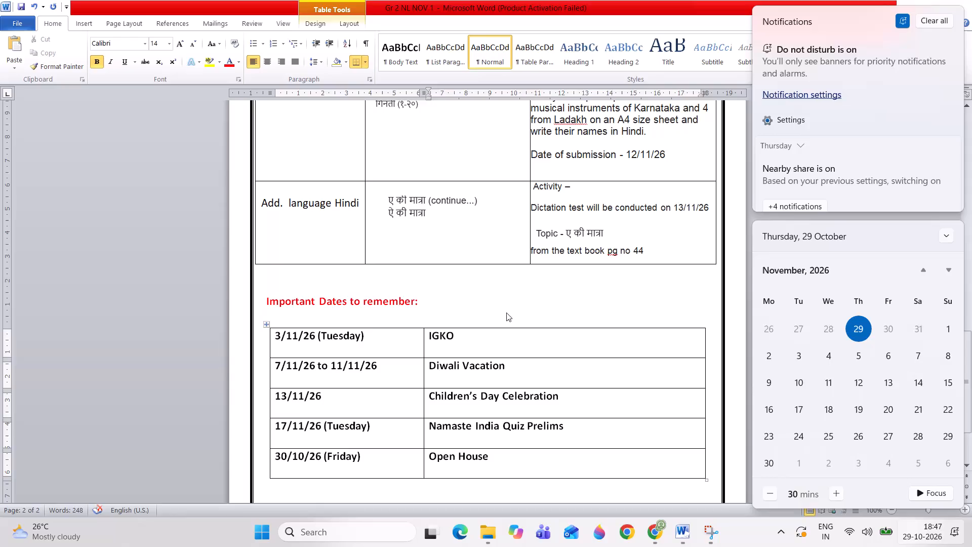
Change the Open House row's date in the Important Dates table to 20/11/26 and check it against the November 2026 calendar.
click(127, 439)
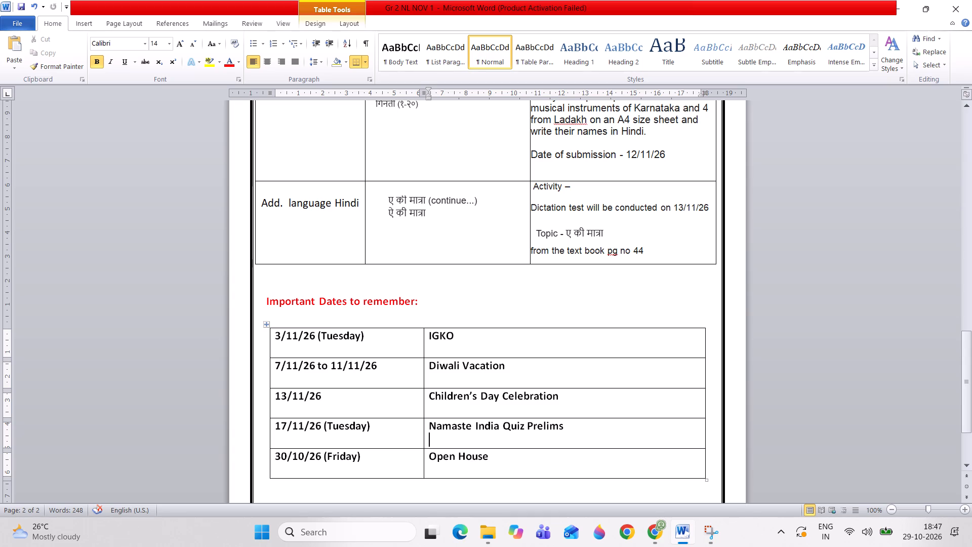
click(279, 456)
key(BackSpace)
key(Delete)
text(20)
key(Right)
key(Right)
key(Delete)
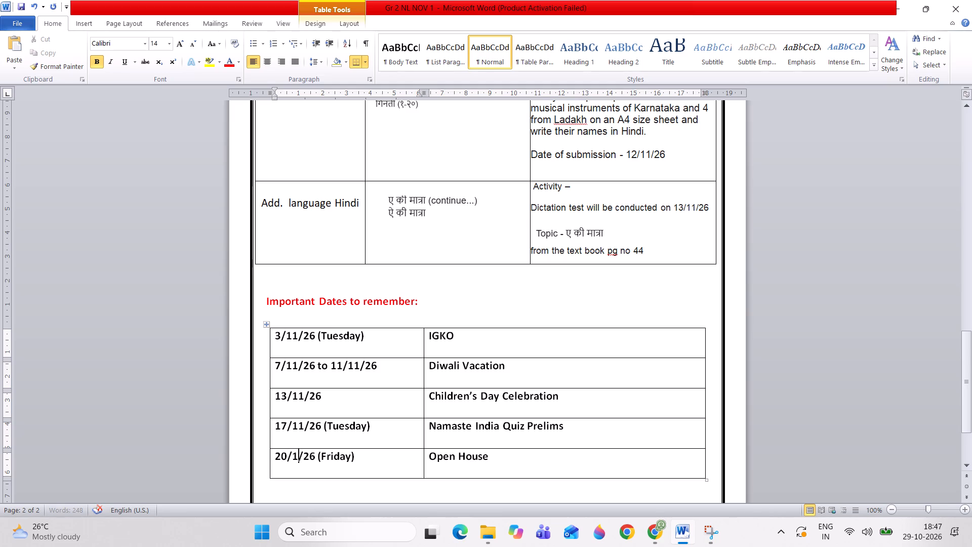
key(1)
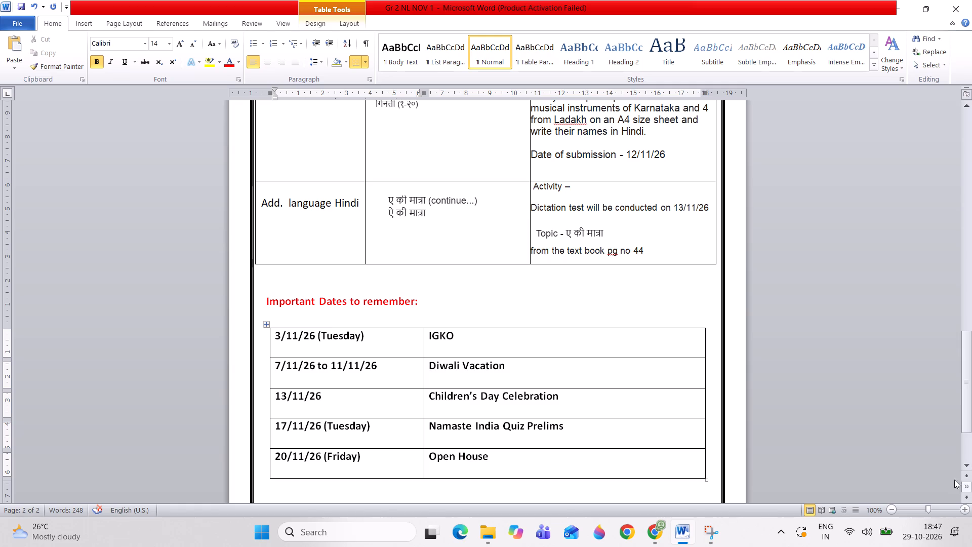
click(928, 531)
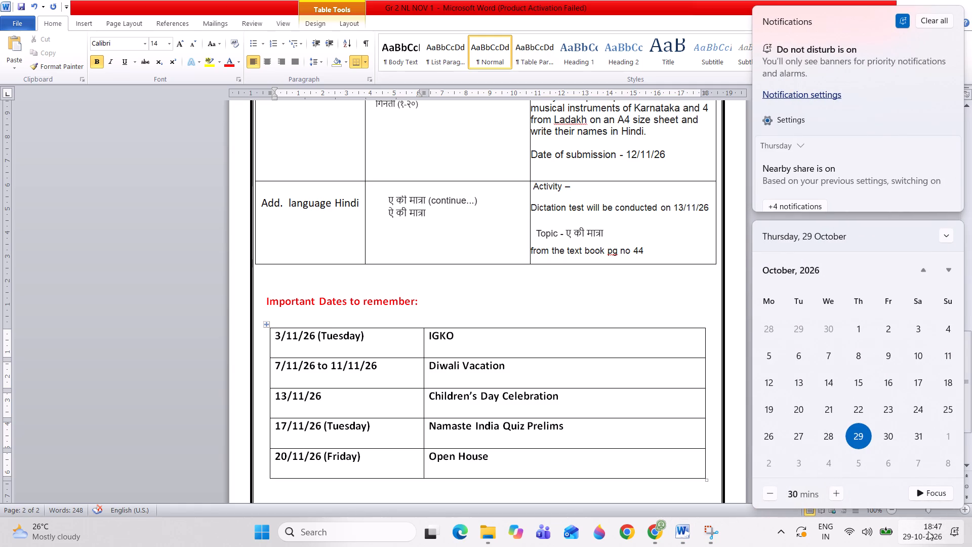
click(949, 268)
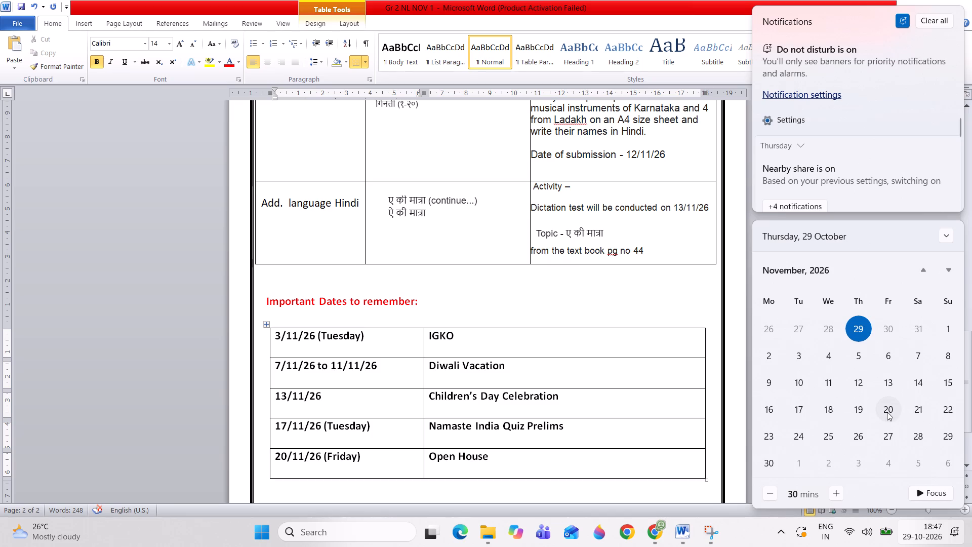
click(437, 458)
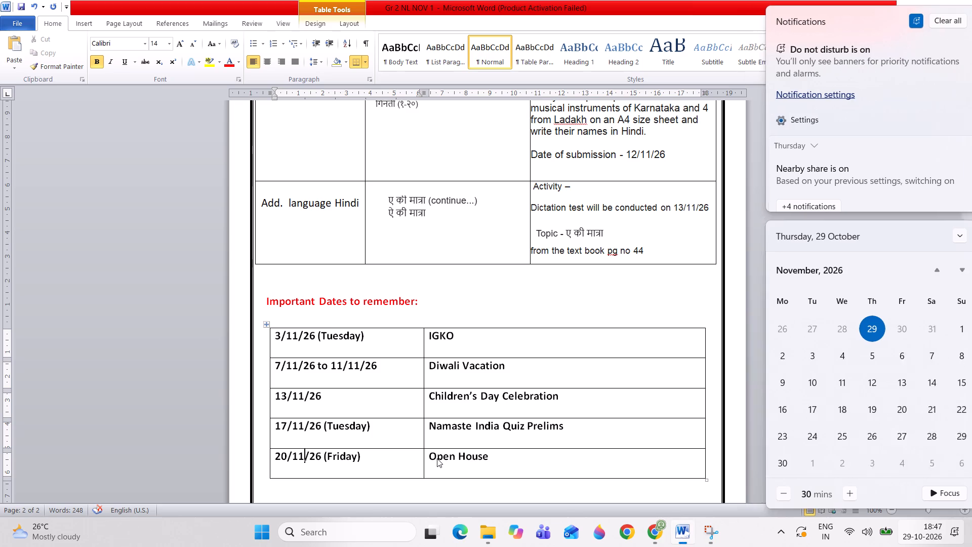
Replace "Open House" in the last row with "Namaste India Quiz - Finals", reusing the quiz name from the row above.
drag(430, 426, 528, 431)
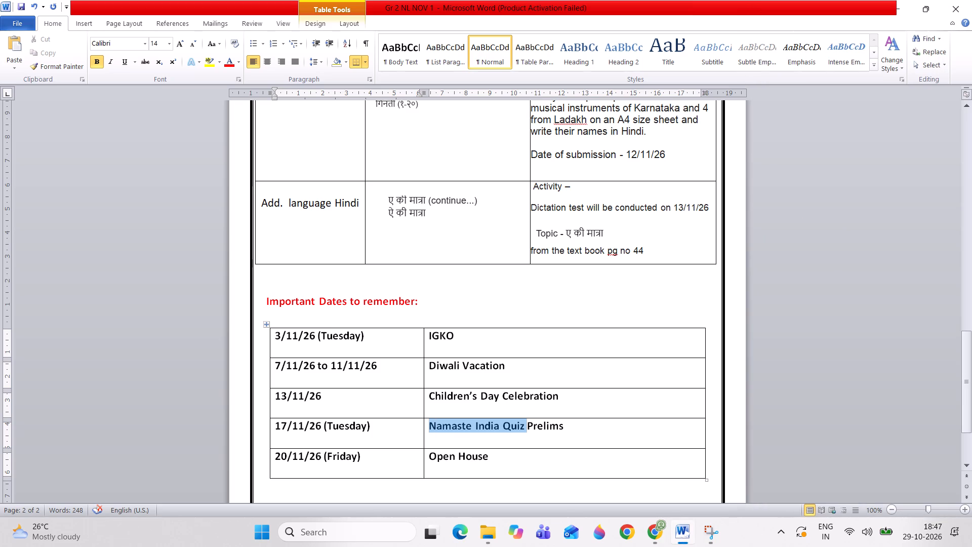
drag(528, 431, 524, 427)
key(ctrl+c)
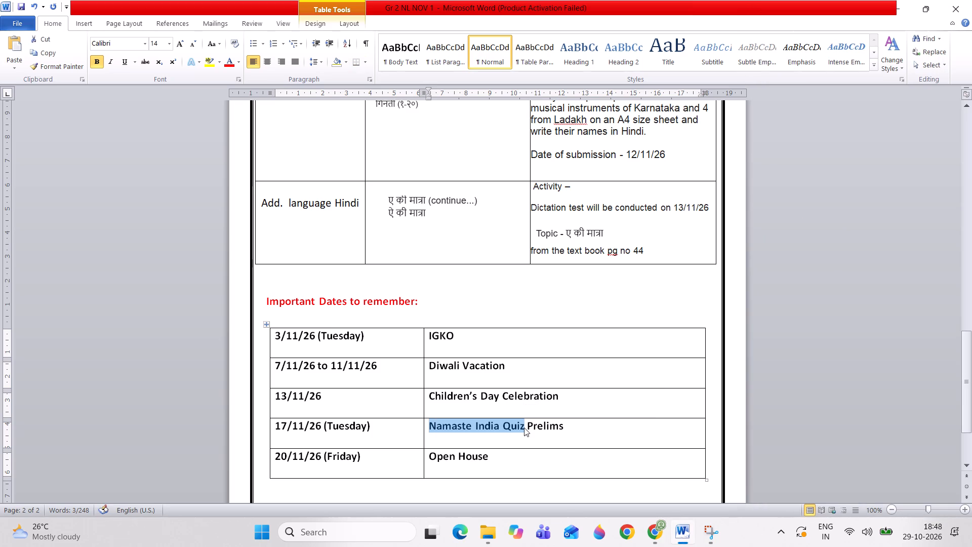
drag(431, 458, 504, 456)
key(ctrl+v)
key(space)
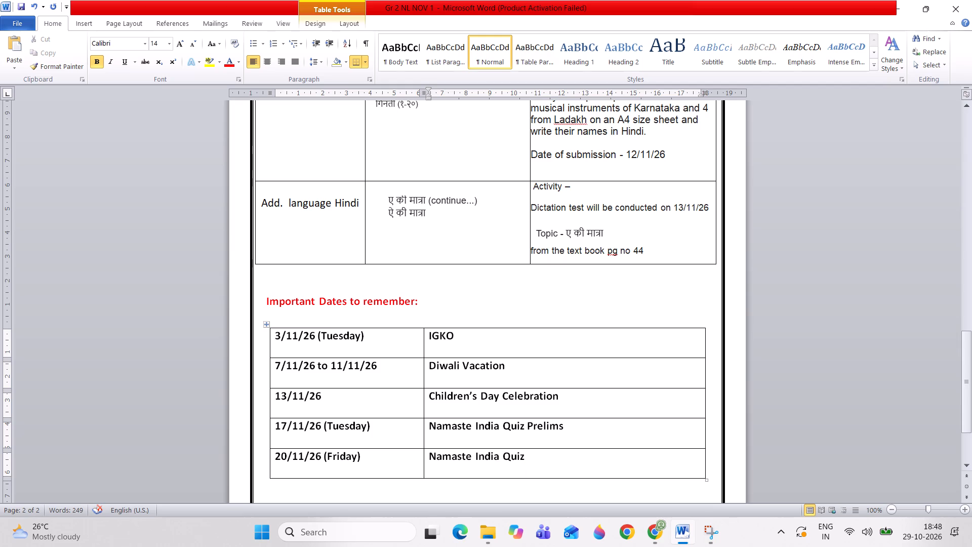
click(504, 456)
text(Fina)
key(BackSpace)
key(BackSpace)
key(BackSpace)
key(BackSpace)
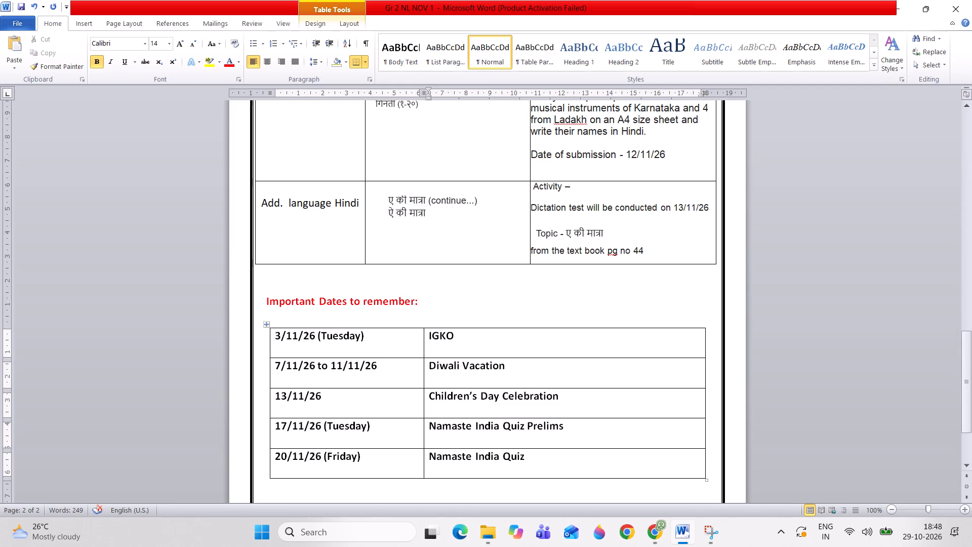
click(550, 458)
text(-)
key(space)
text(Finals)
Add the note "(Circular will be sent at the earliest)" after "Namaste India Quiz Prelims" in the 17/11/26 row.
click(574, 429)
key(space)
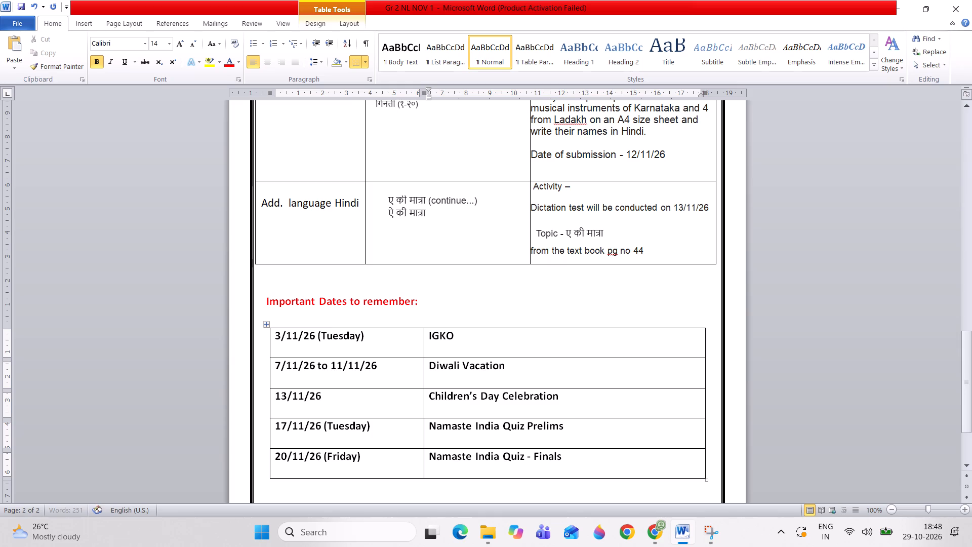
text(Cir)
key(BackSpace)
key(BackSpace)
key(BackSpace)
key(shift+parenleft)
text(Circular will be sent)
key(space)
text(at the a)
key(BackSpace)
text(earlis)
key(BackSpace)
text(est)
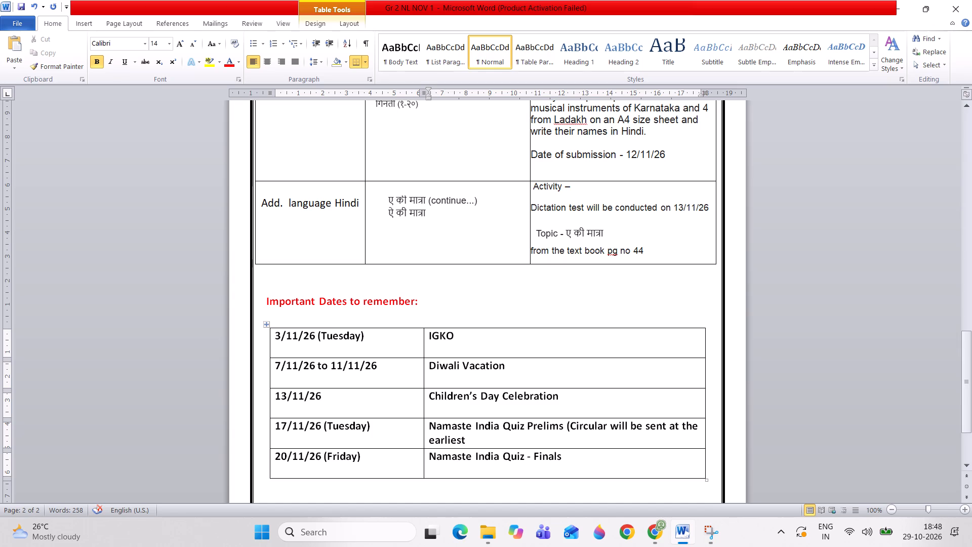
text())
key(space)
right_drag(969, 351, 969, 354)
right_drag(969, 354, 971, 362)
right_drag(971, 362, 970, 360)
Review the Class II newsletter from the Important Dates table back up through the subject portions and activities to the page heading.
right_drag(970, 360, 966, 333)
click(904, 309)
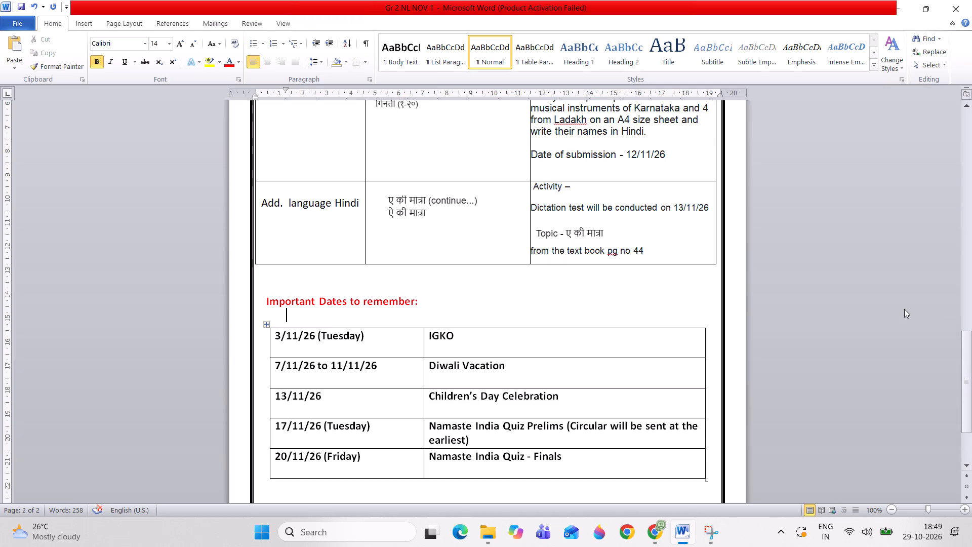
drag(967, 362, 956, 328)
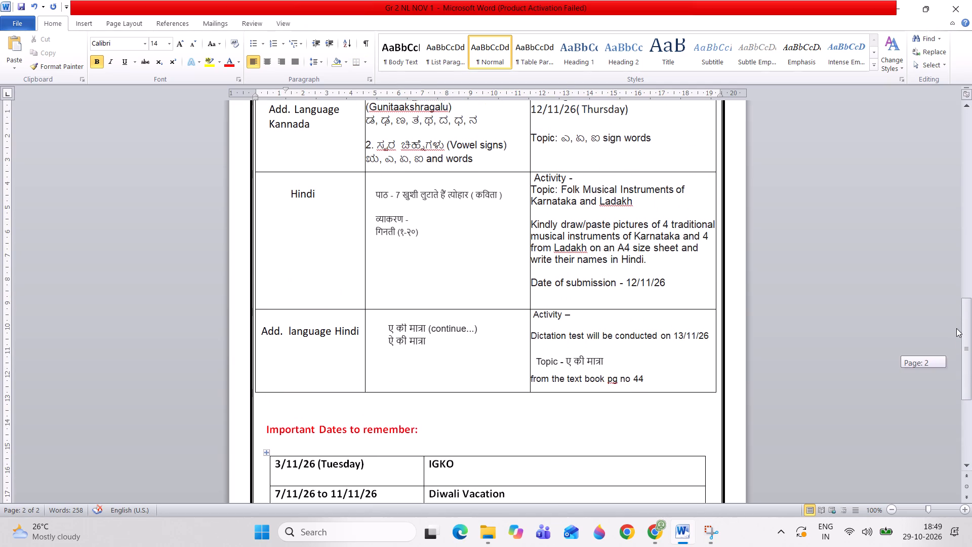
drag(956, 328, 955, 318)
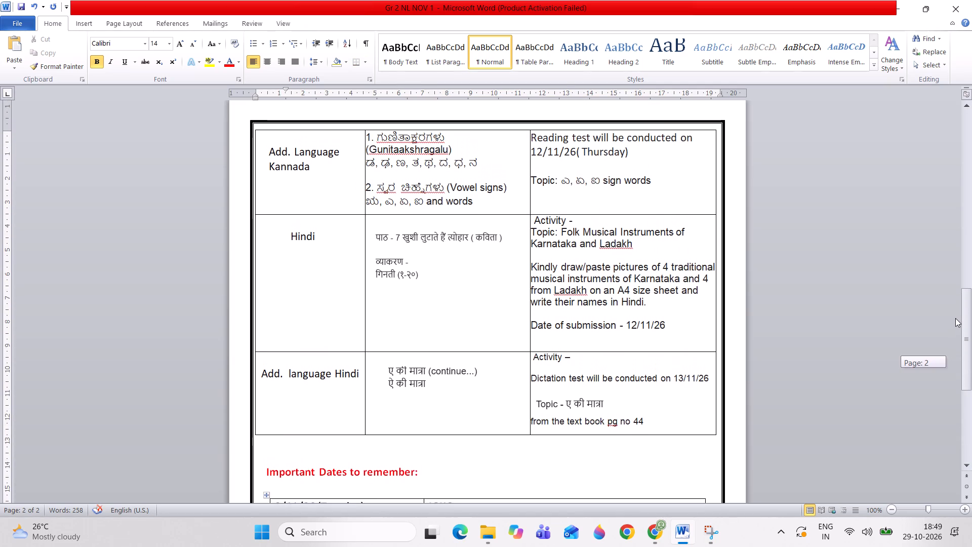
drag(955, 318, 952, 310)
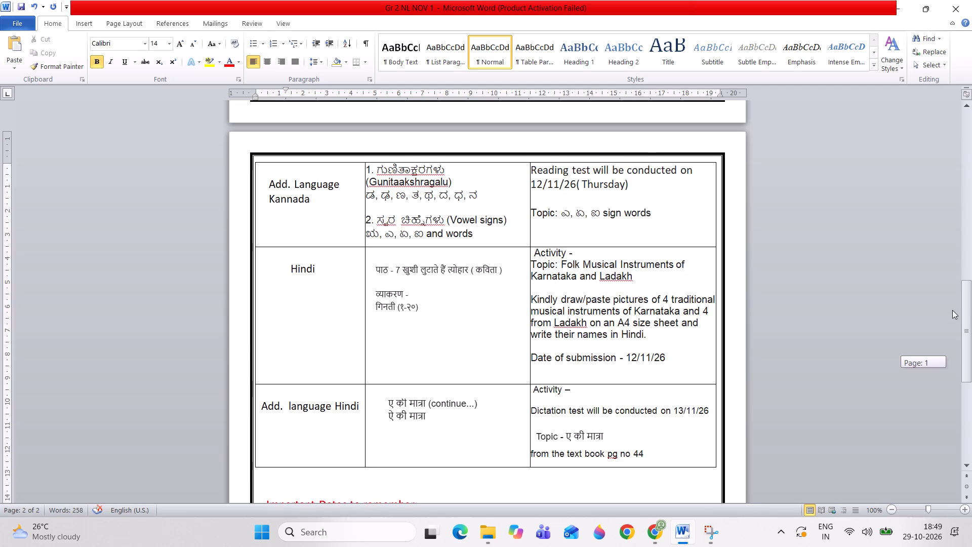
drag(952, 310, 937, 258)
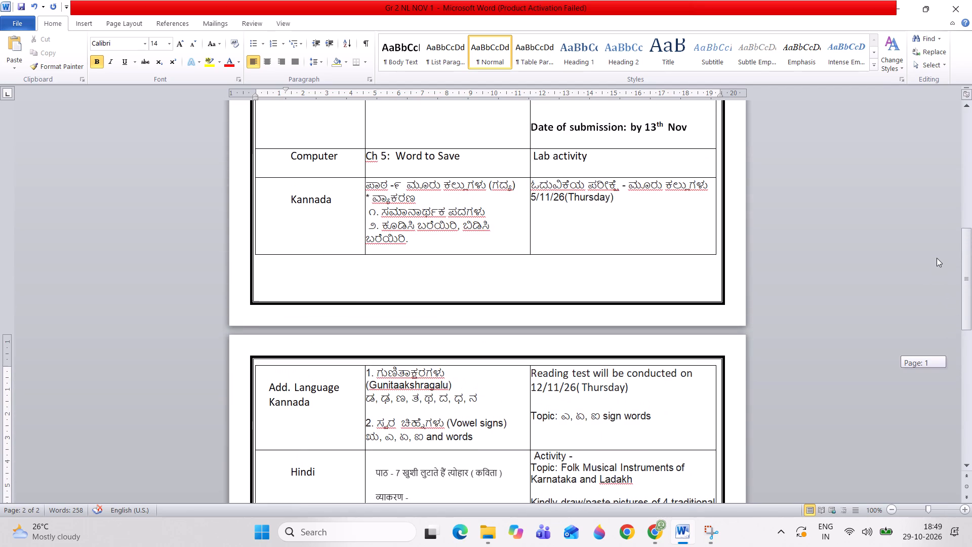
drag(937, 258, 929, 215)
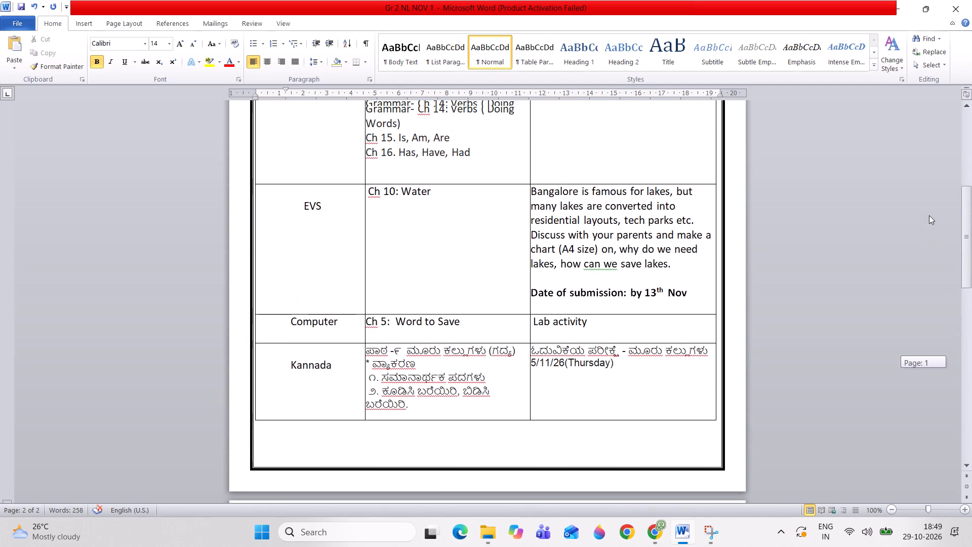
drag(929, 215, 927, 213)
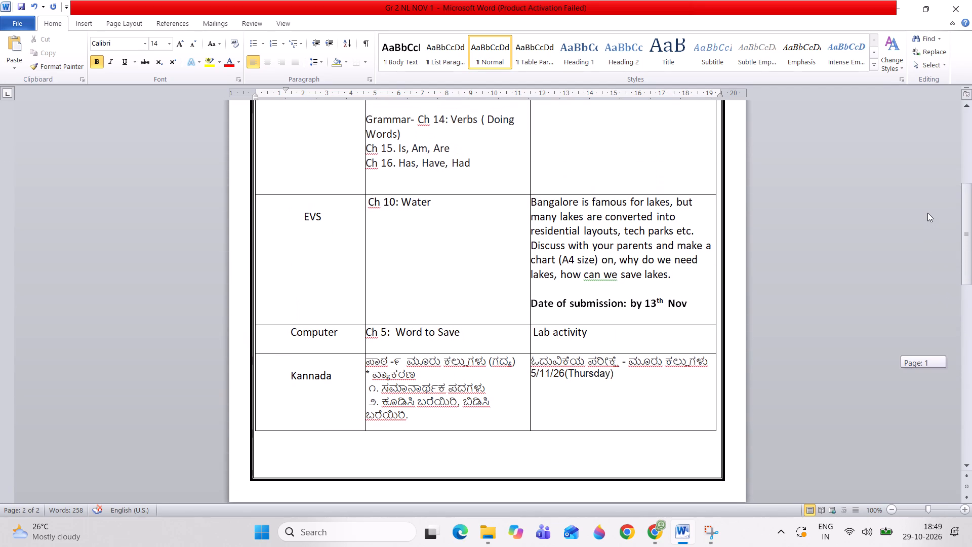
drag(927, 213, 915, 165)
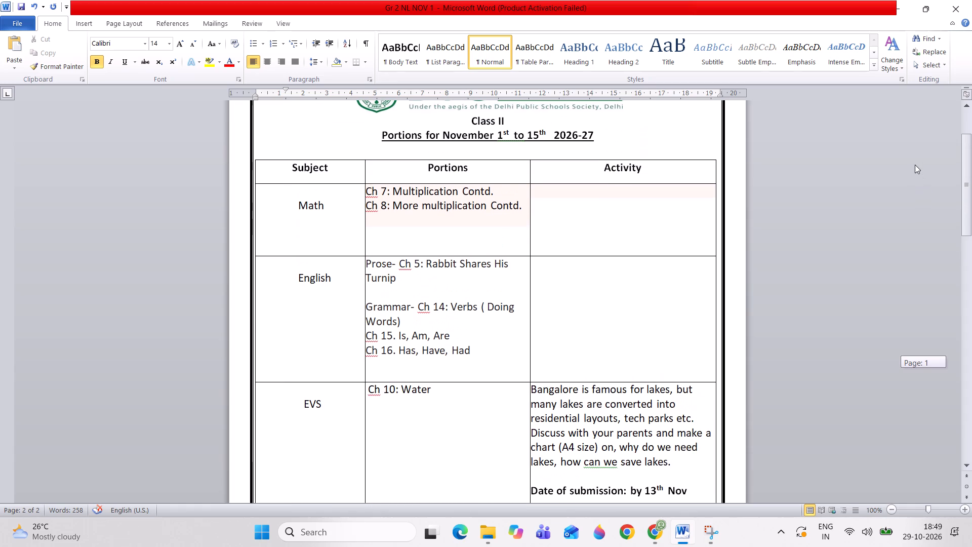
drag(915, 165, 954, 354)
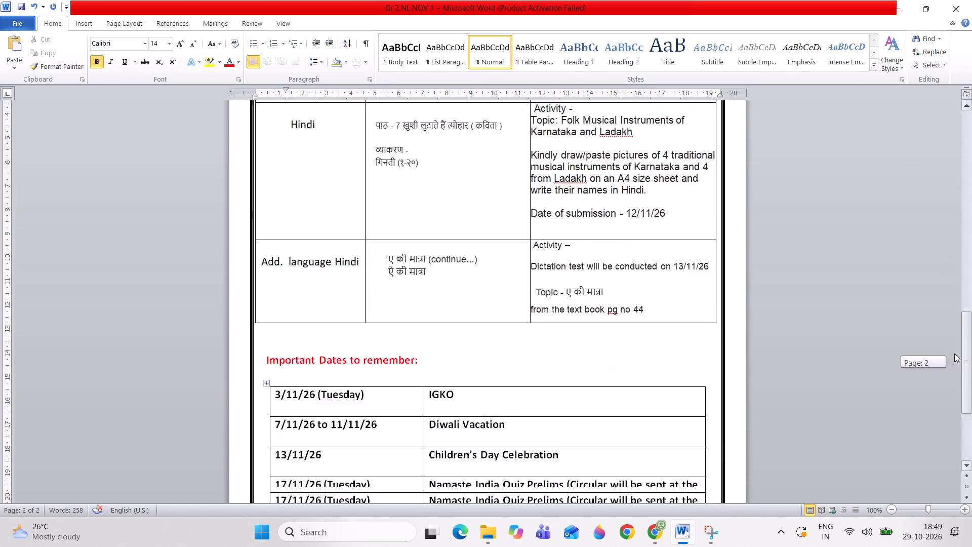
drag(954, 354, 940, 318)
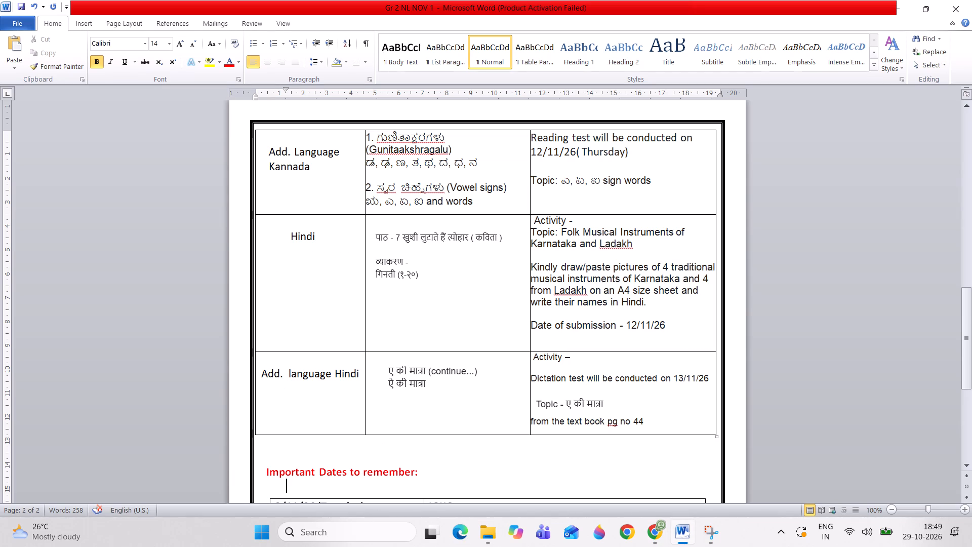
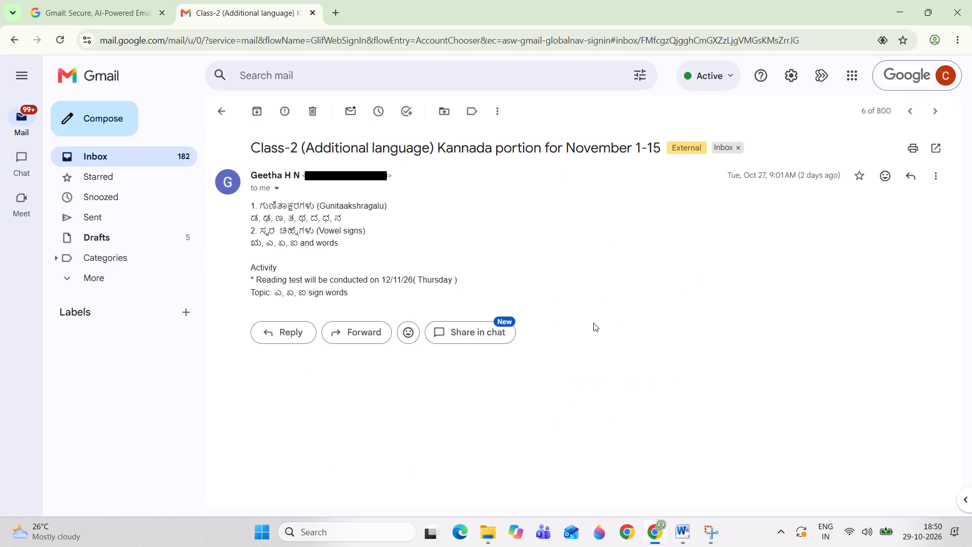
Compare the newsletter's Add. Language Kannada portion and reading test details with the teacher's Class-2 Kannada email for November 1-15.
key(alt+Tab)
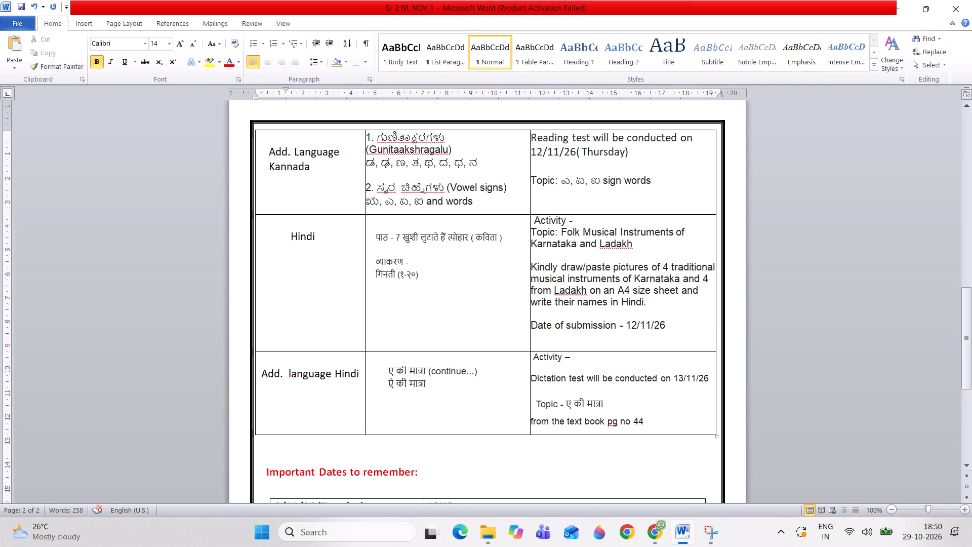
key(alt+Tab)
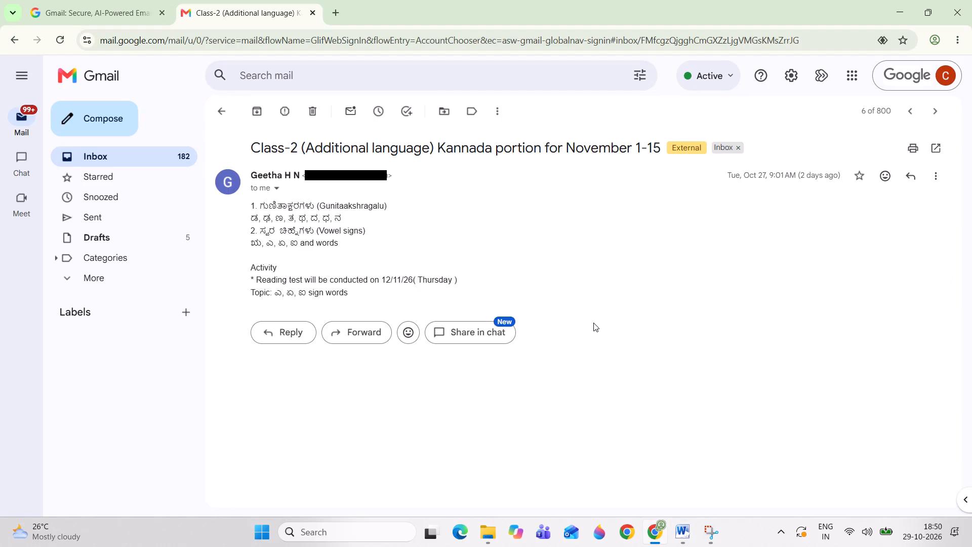
key(alt+Tab)
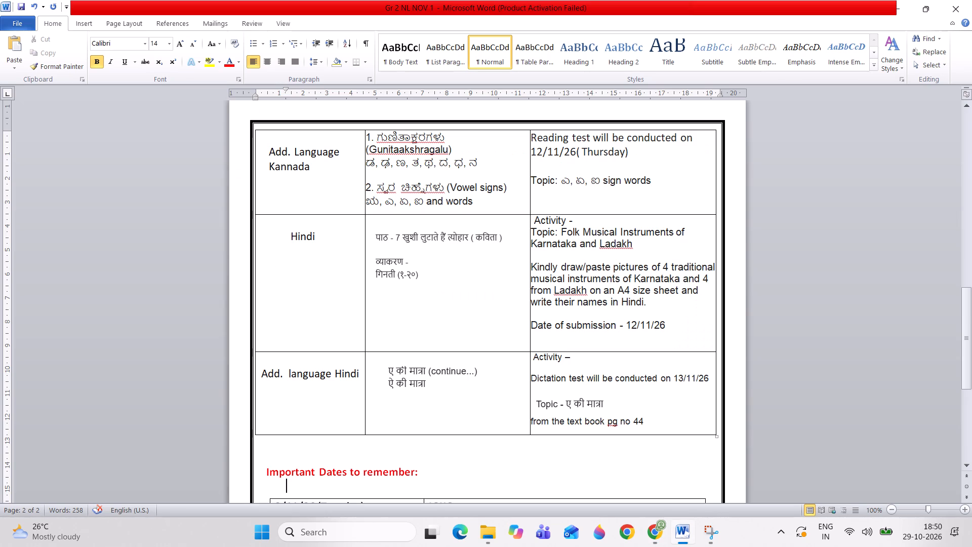
key(alt+Tab)
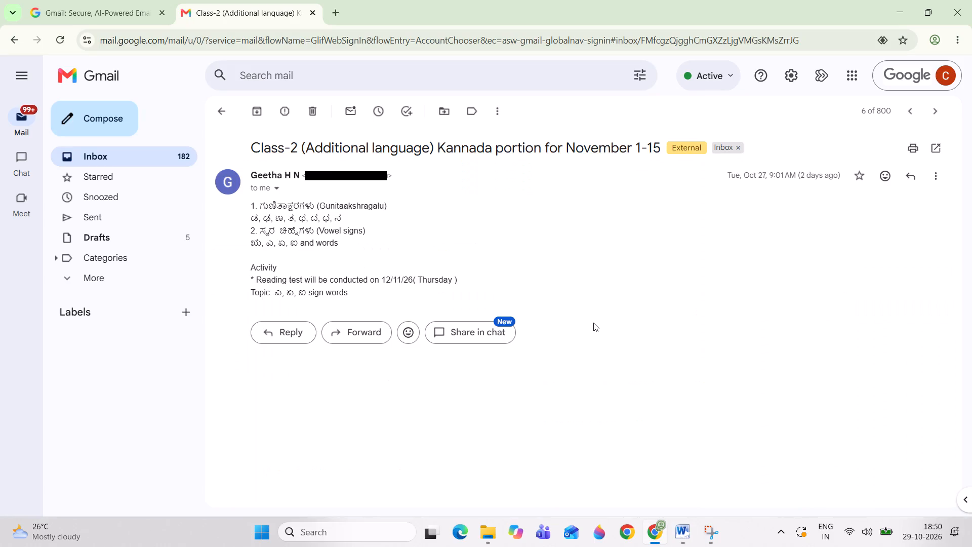
key(alt+Tab)
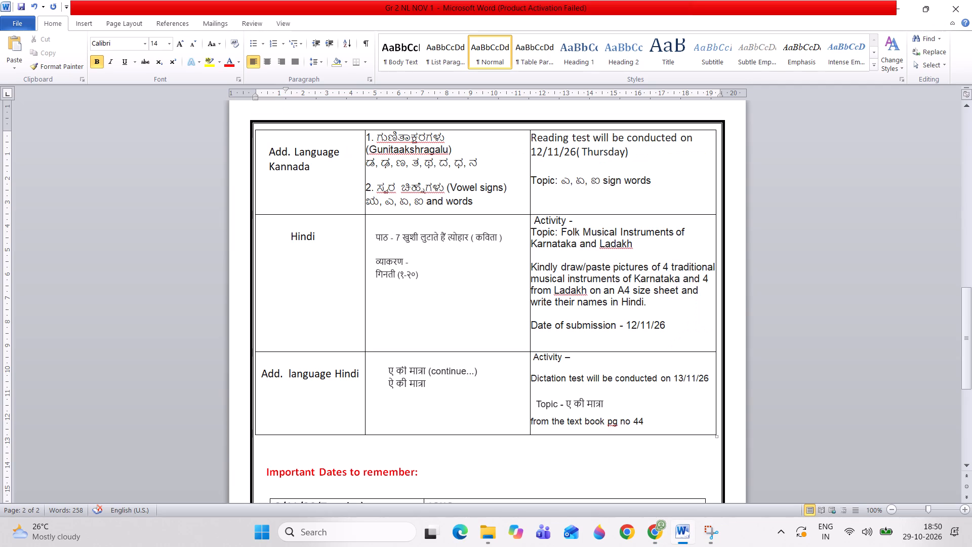
click(971, 124)
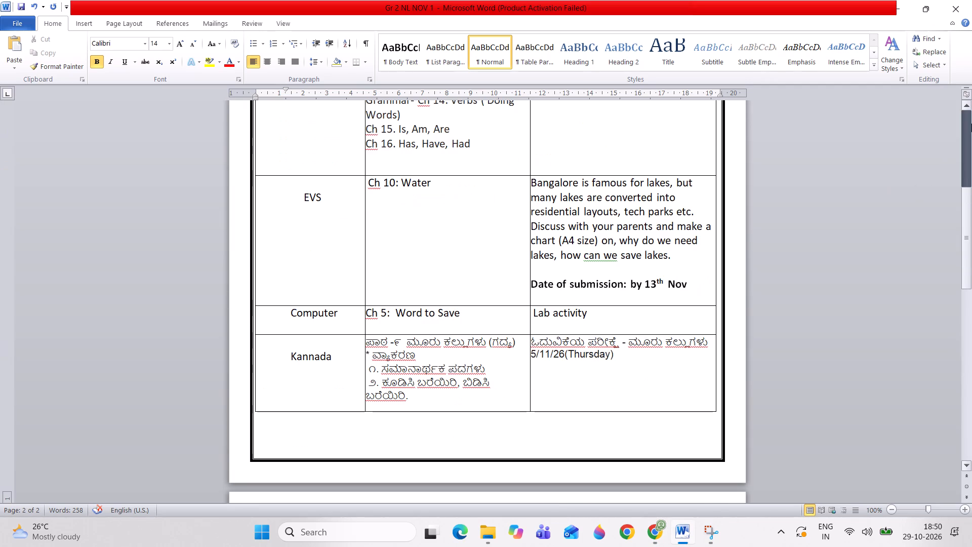
key(alt+Tab)
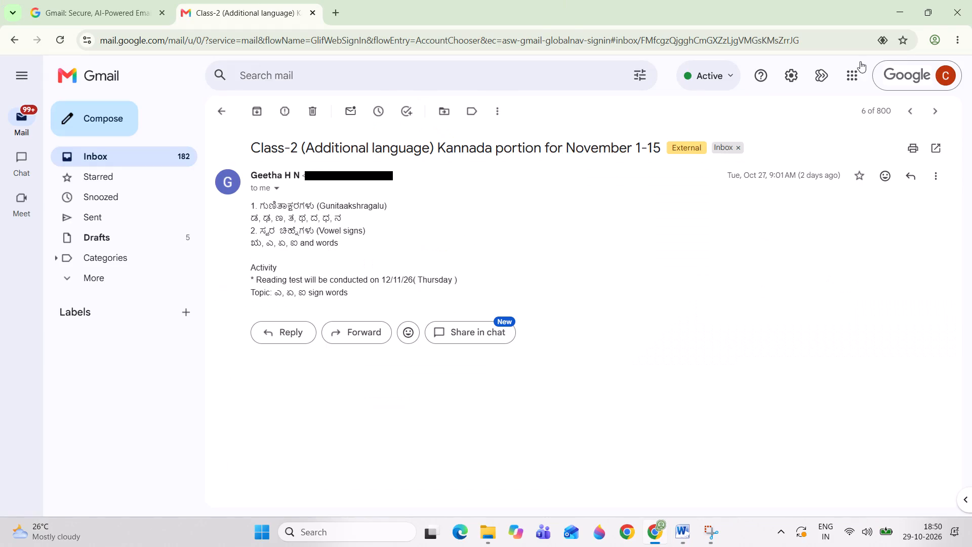
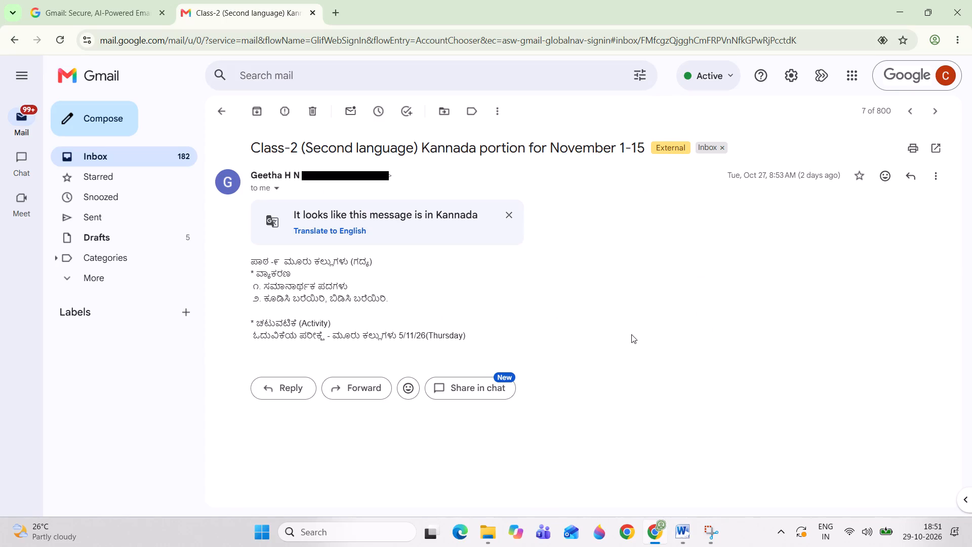
Switch to the Word newsletter and review the Class II portions table from its heading through the Math and English rows.
key(alt+Tab)
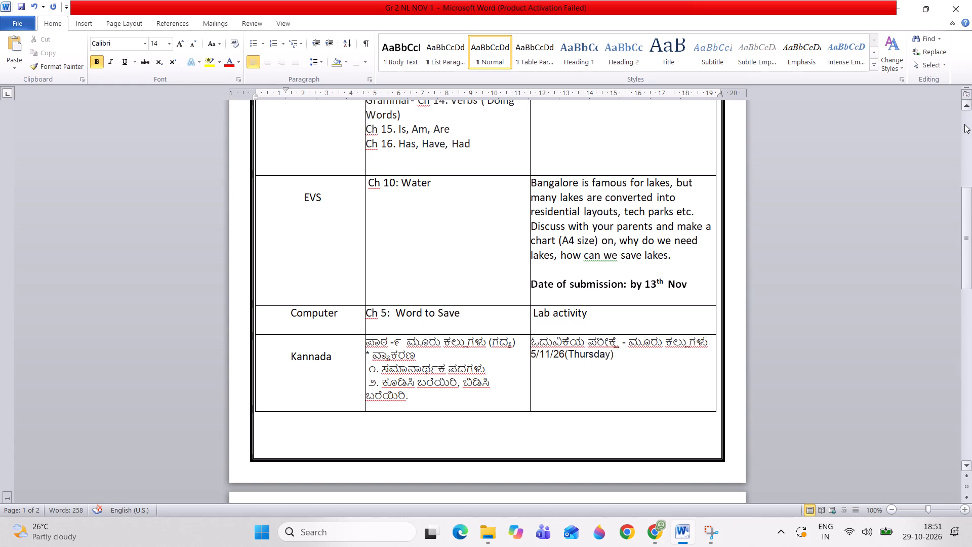
click(964, 124)
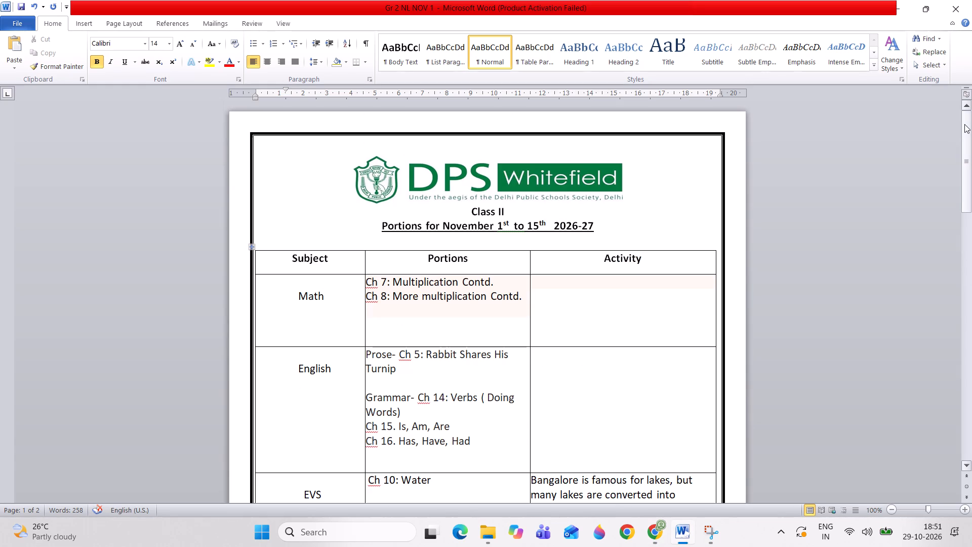
drag(967, 161, 967, 169)
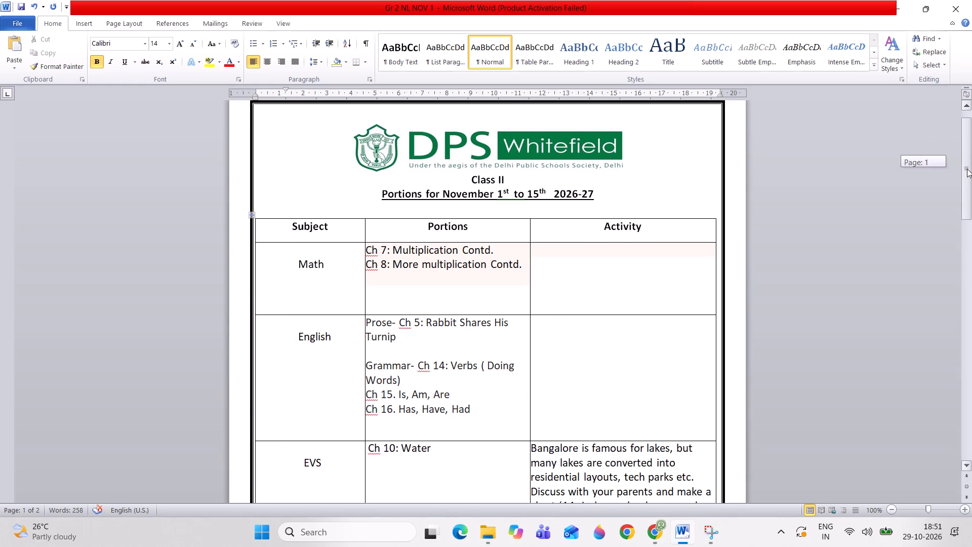
Look over the whole newsletter from the portions table to the Important Dates table and save the document.
drag(967, 169, 963, 197)
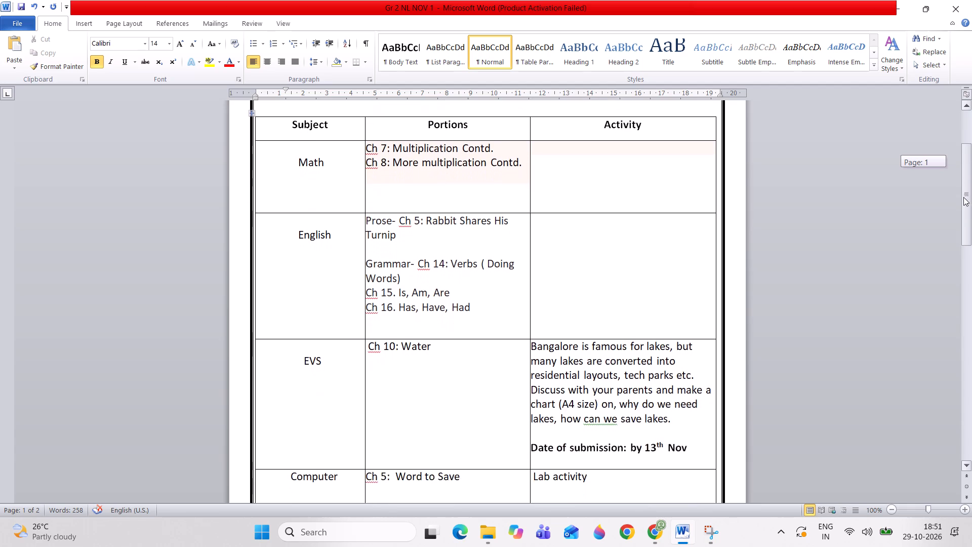
drag(963, 197, 971, 412)
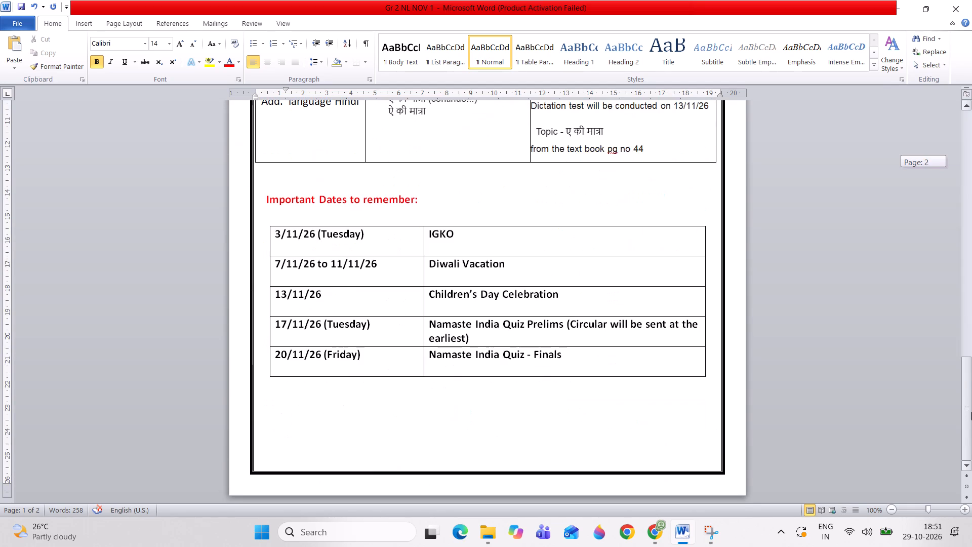
drag(971, 412, 926, 40)
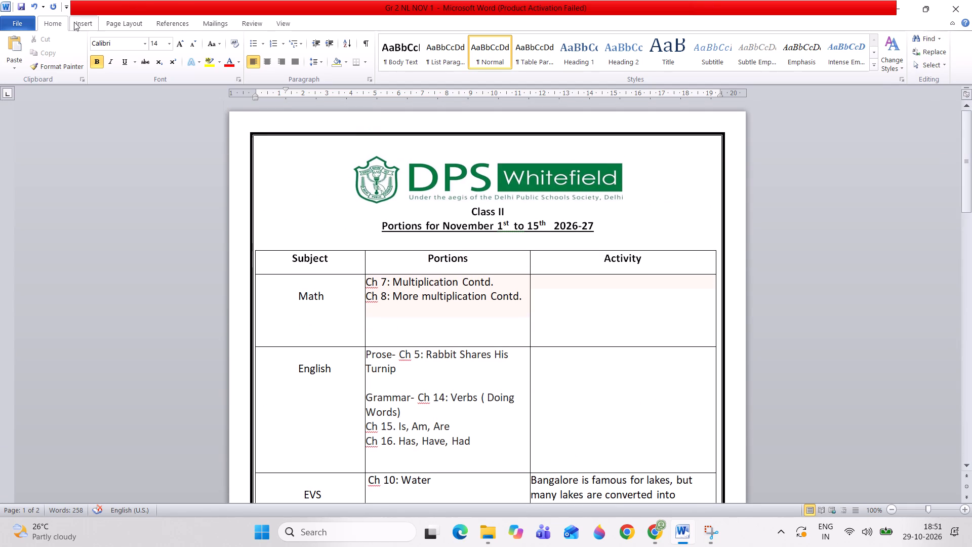
click(21, 5)
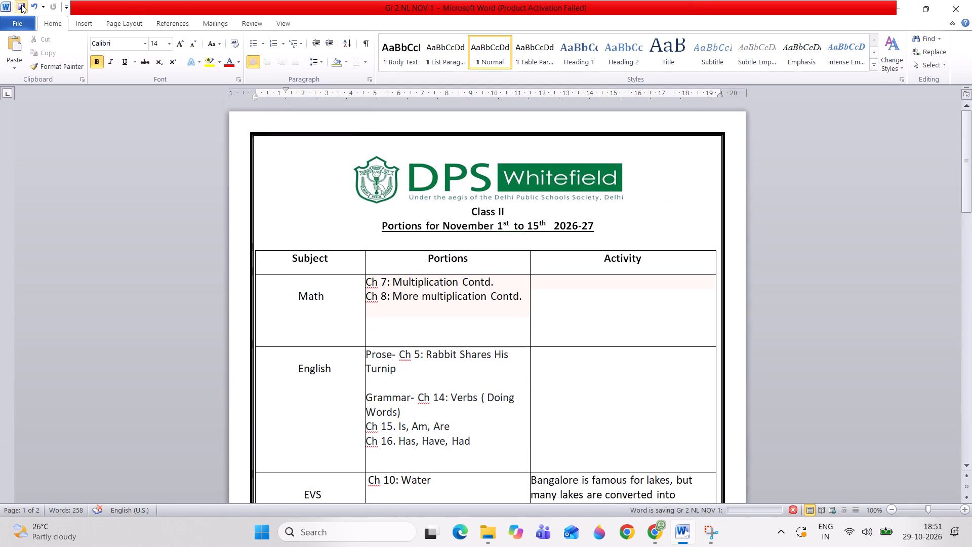
click(21, 5)
click(21, 5)
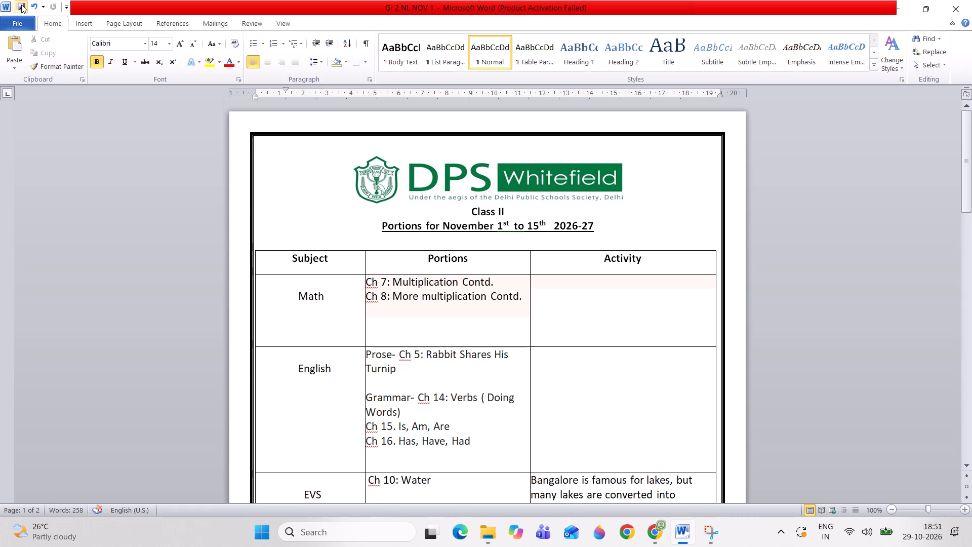
Save a PDF copy of the newsletter as "Gr 2 NL NOV 1" in the 26-27 folder, using standard optimization.
click(23, 26)
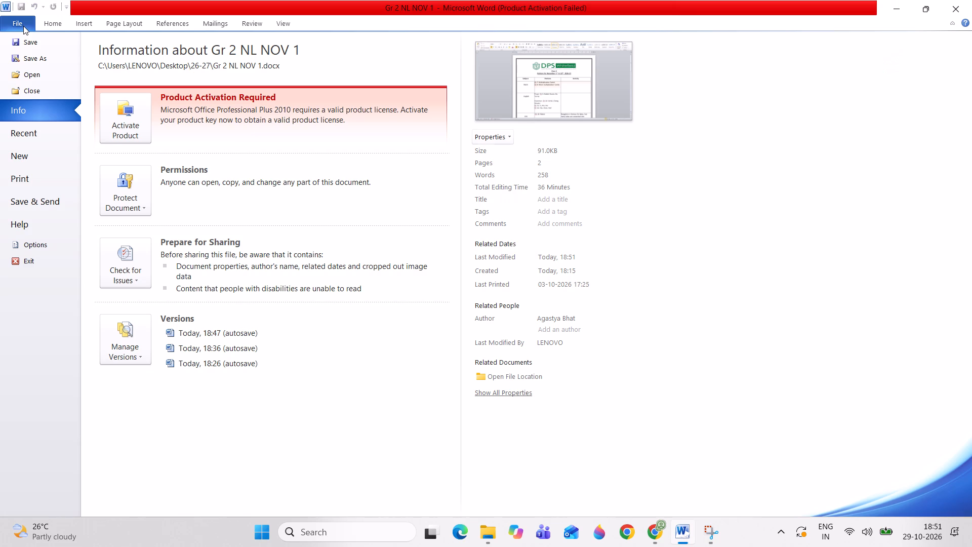
click(26, 62)
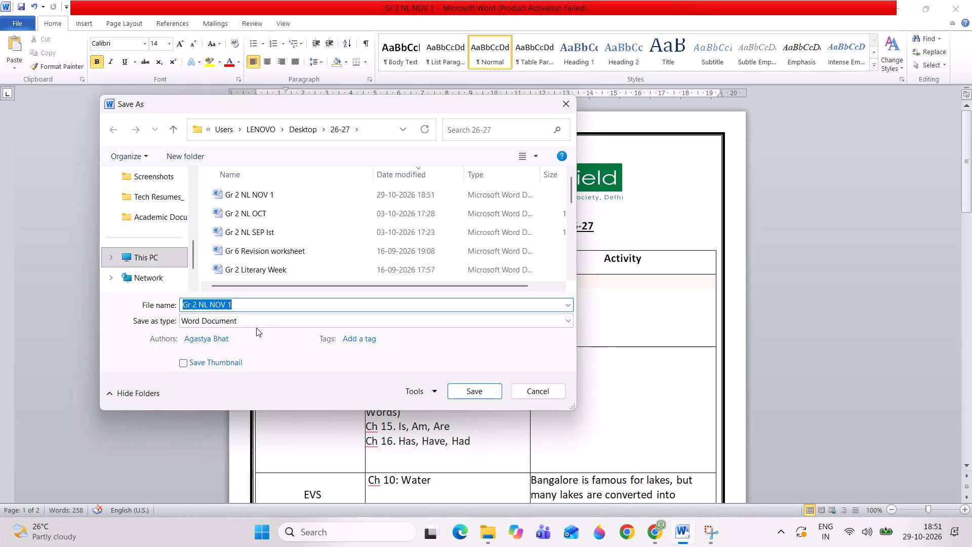
click(256, 322)
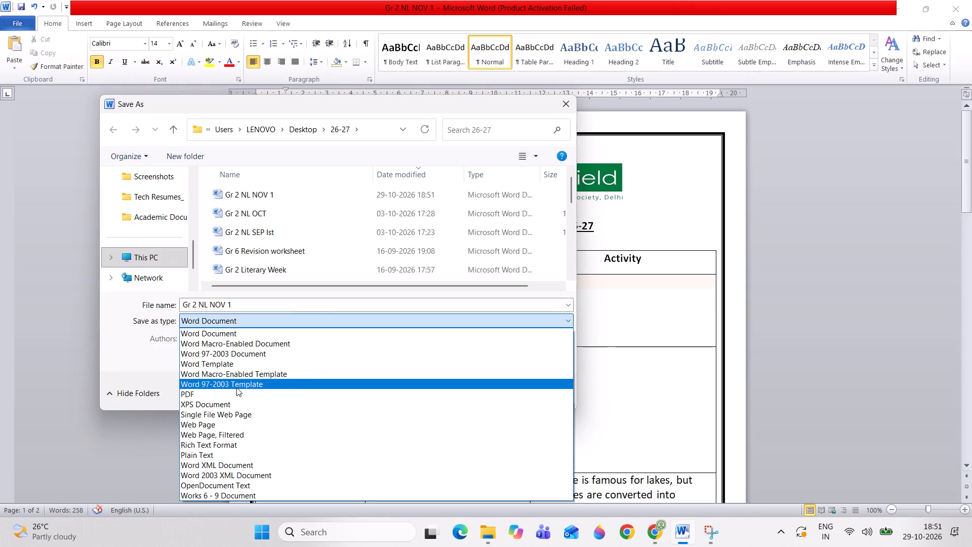
click(236, 389)
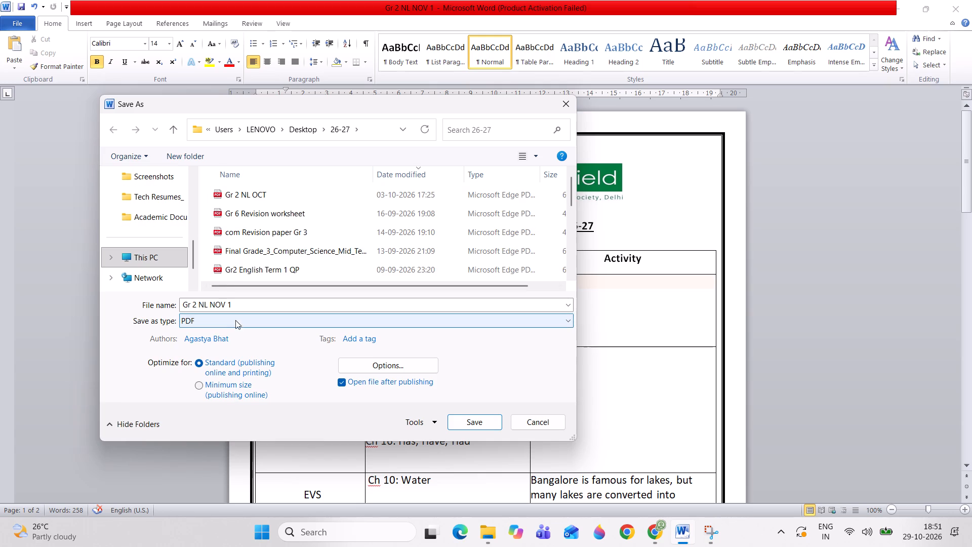
click(466, 421)
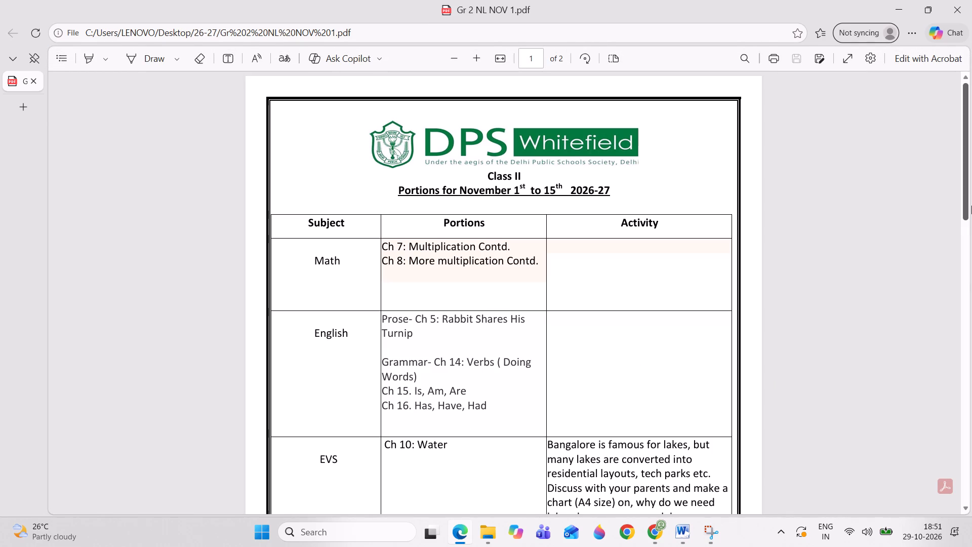
Check the saved newsletter PDF from the subject portions table through to the Important Dates table.
drag(962, 208, 964, 235)
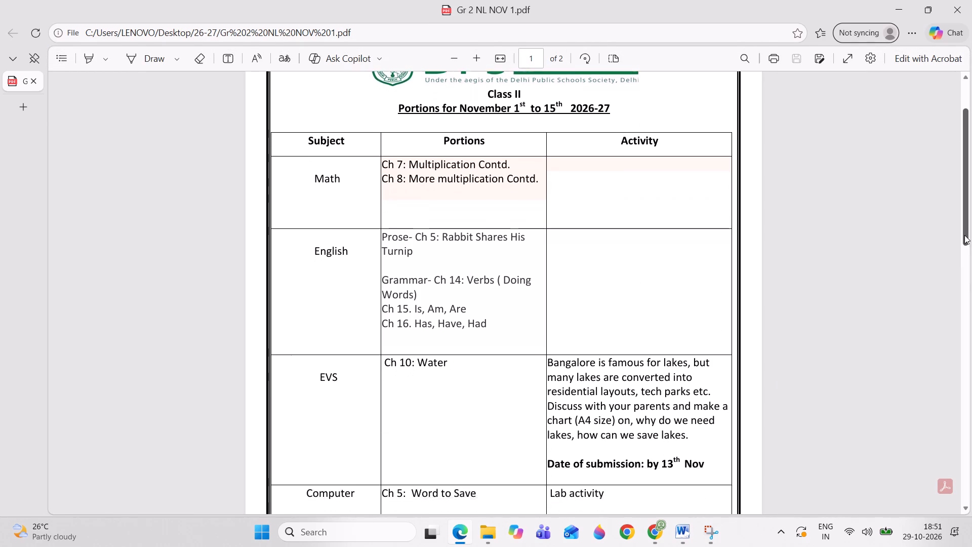
drag(964, 235, 961, 290)
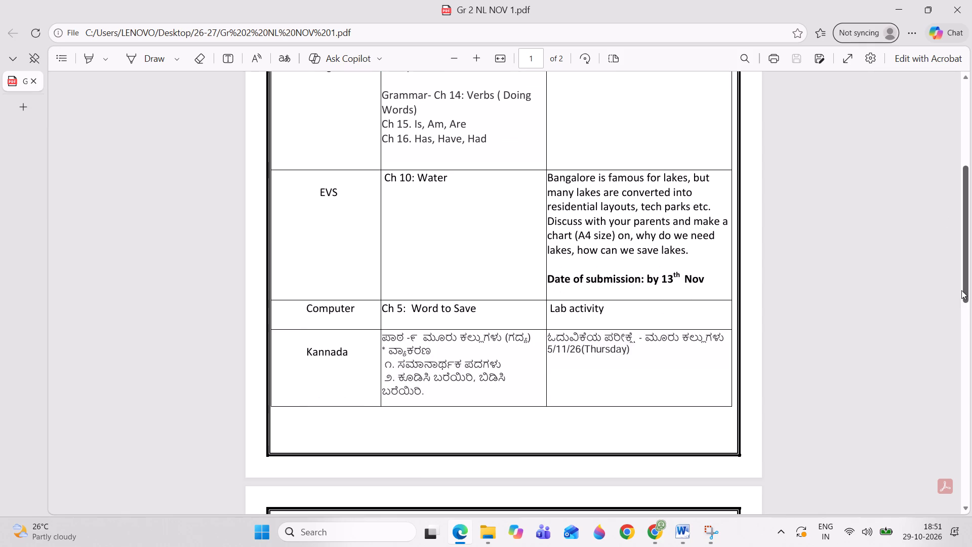
drag(961, 290, 952, 453)
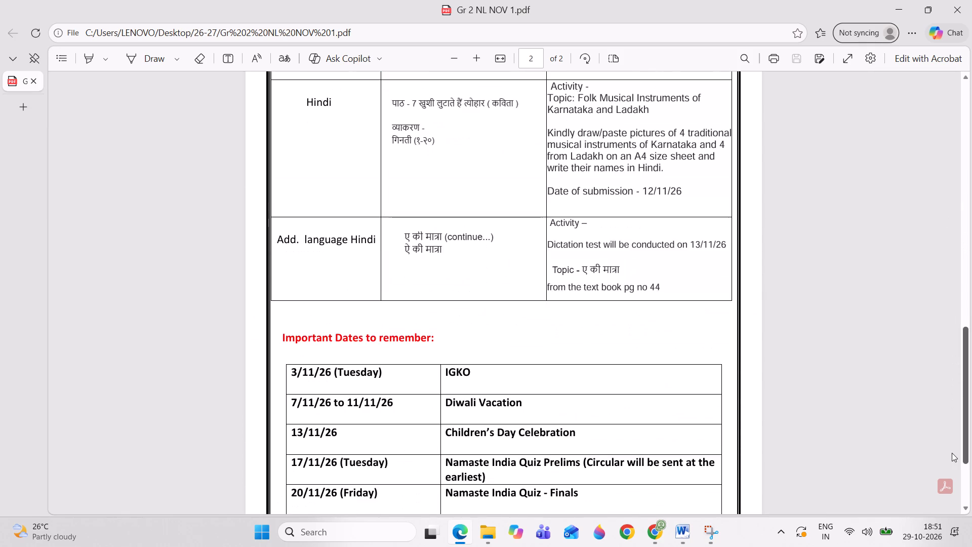
drag(952, 453, 945, 546)
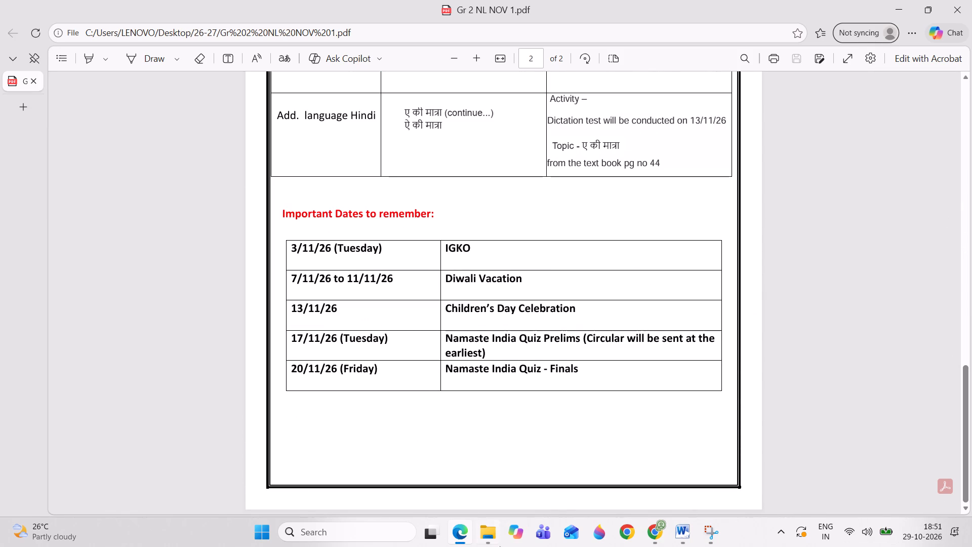
Switch to Gmail and start a new message addressed to the first contact suggested for "as" and the primary school headmistress.
click(654, 533)
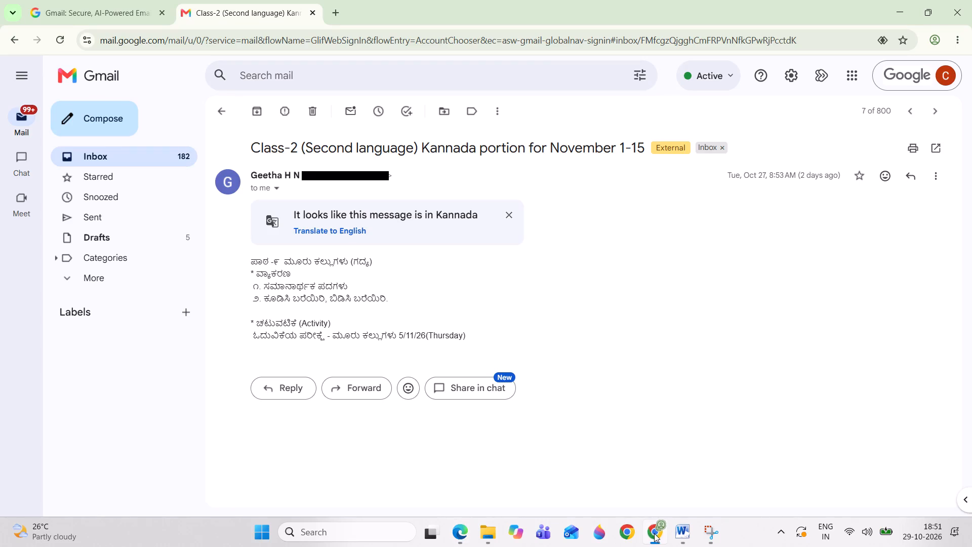
click(103, 118)
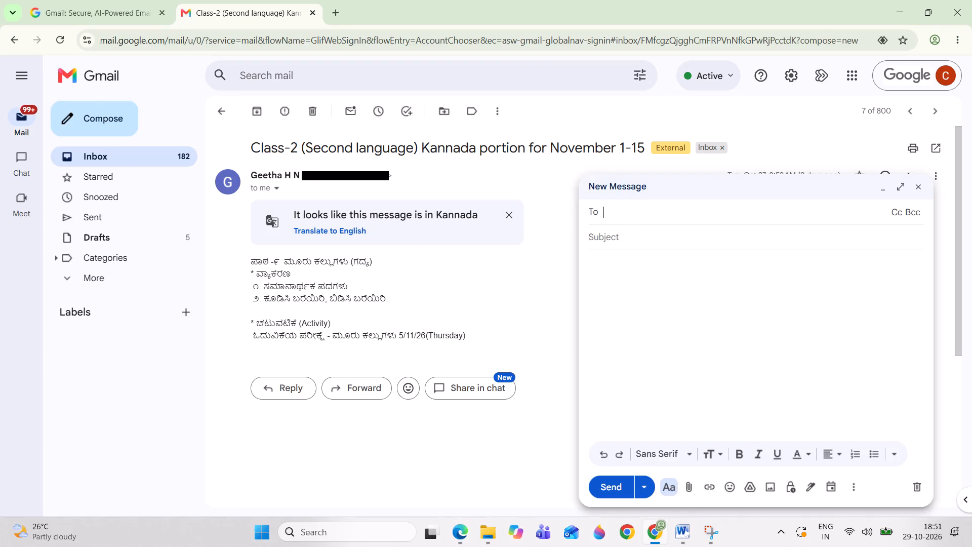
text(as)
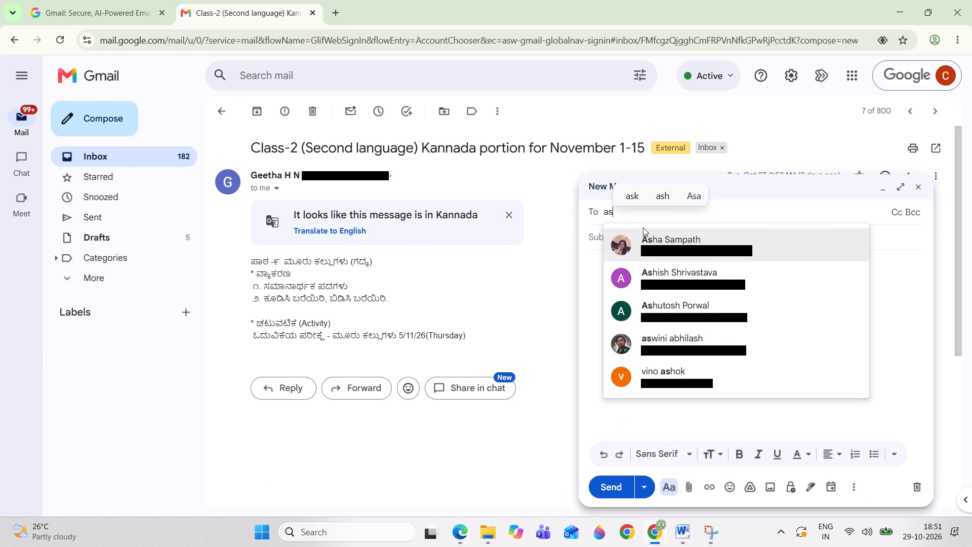
click(649, 245)
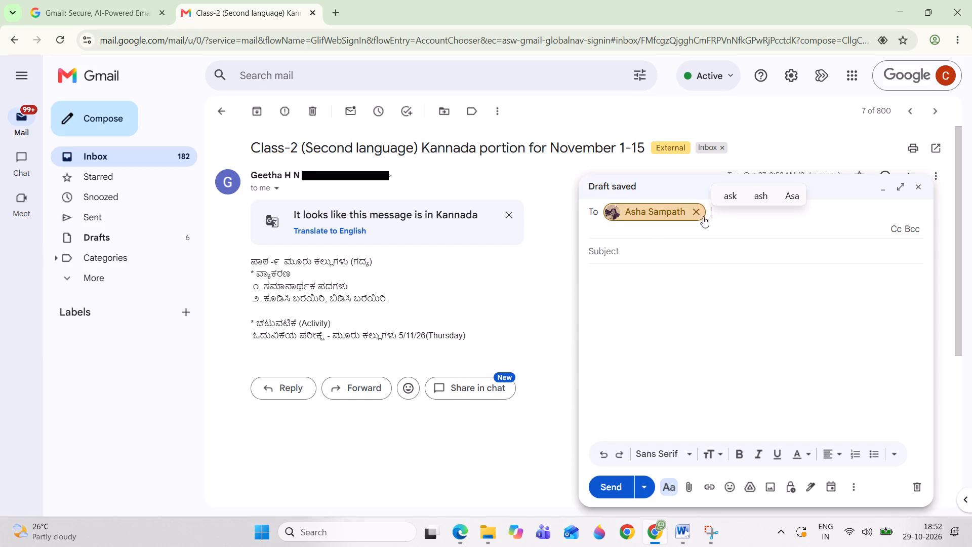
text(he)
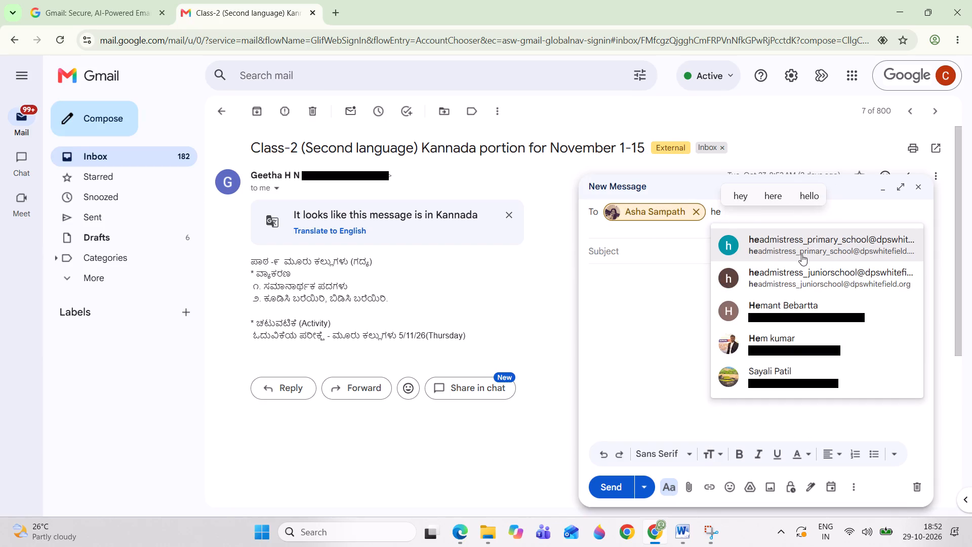
click(800, 256)
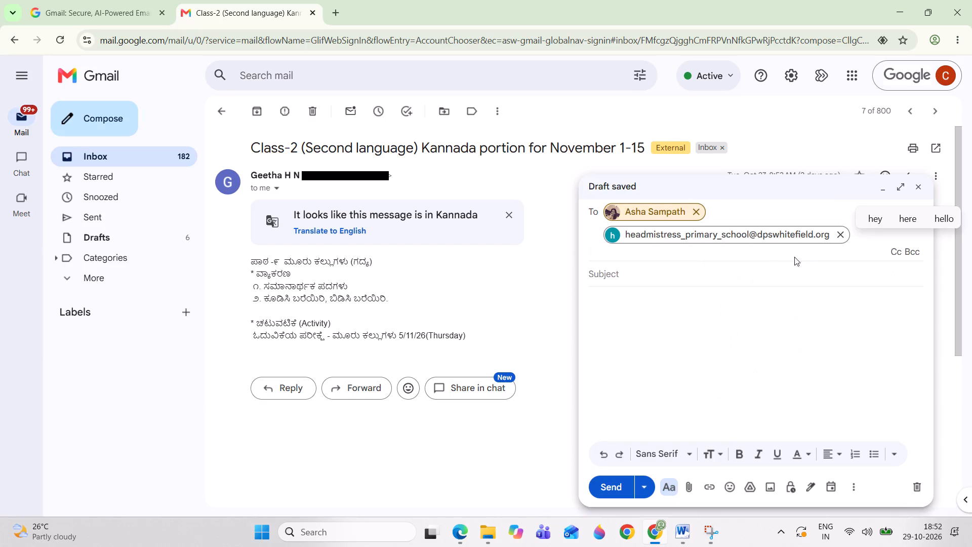
click(637, 274)
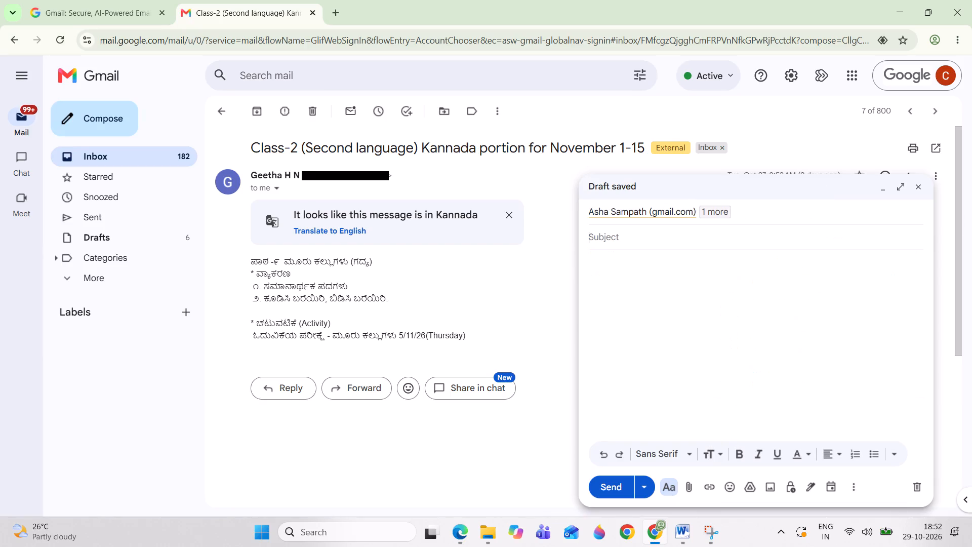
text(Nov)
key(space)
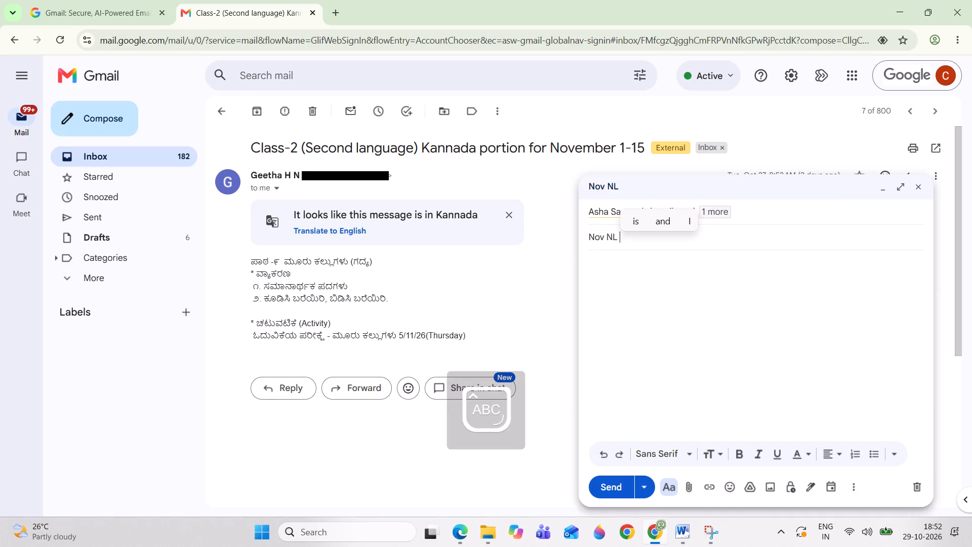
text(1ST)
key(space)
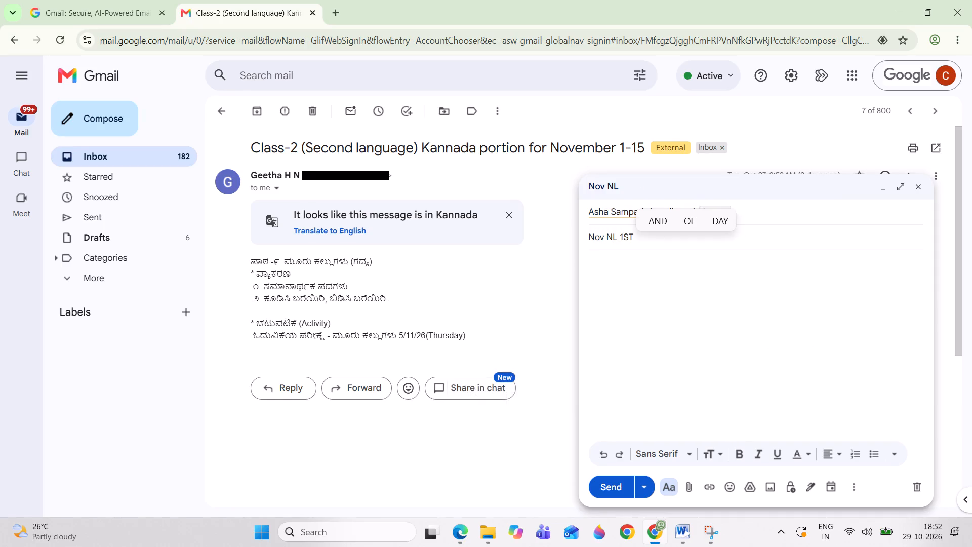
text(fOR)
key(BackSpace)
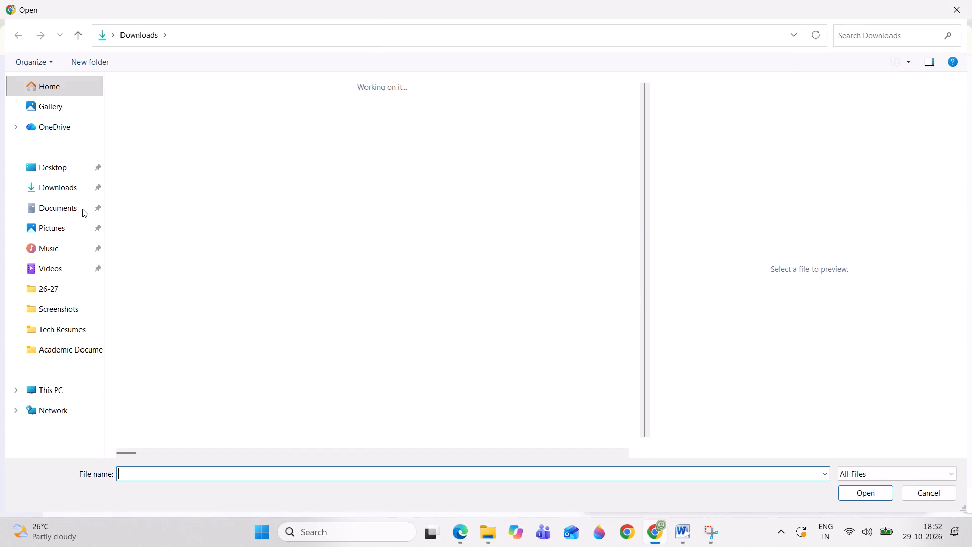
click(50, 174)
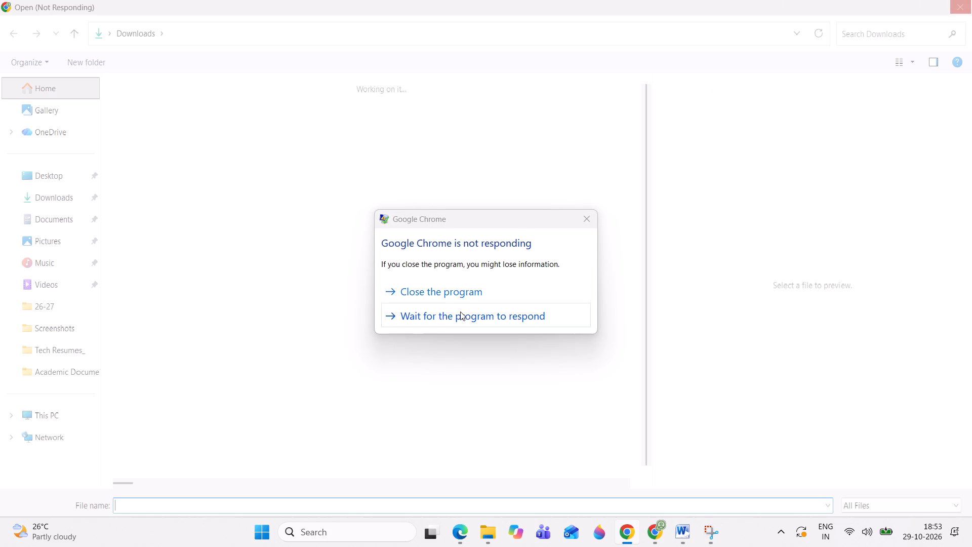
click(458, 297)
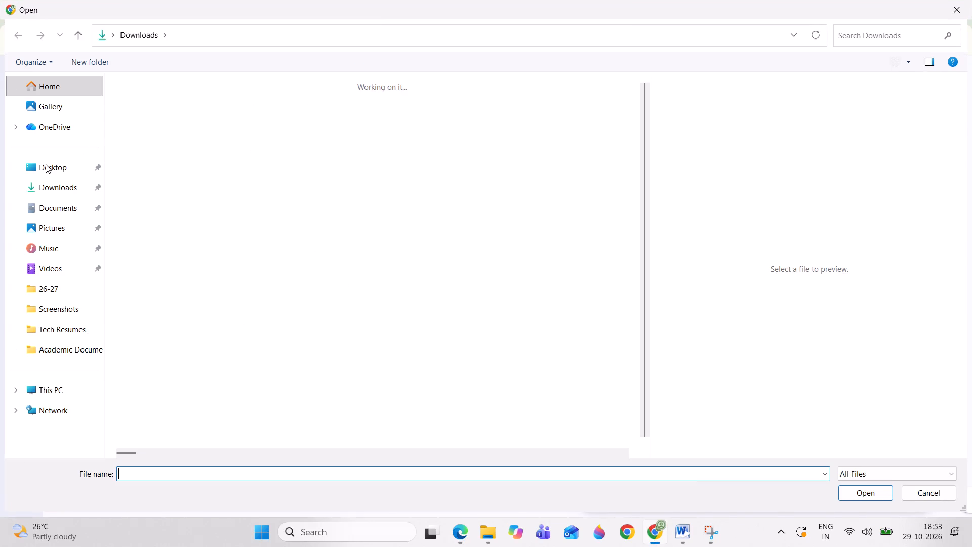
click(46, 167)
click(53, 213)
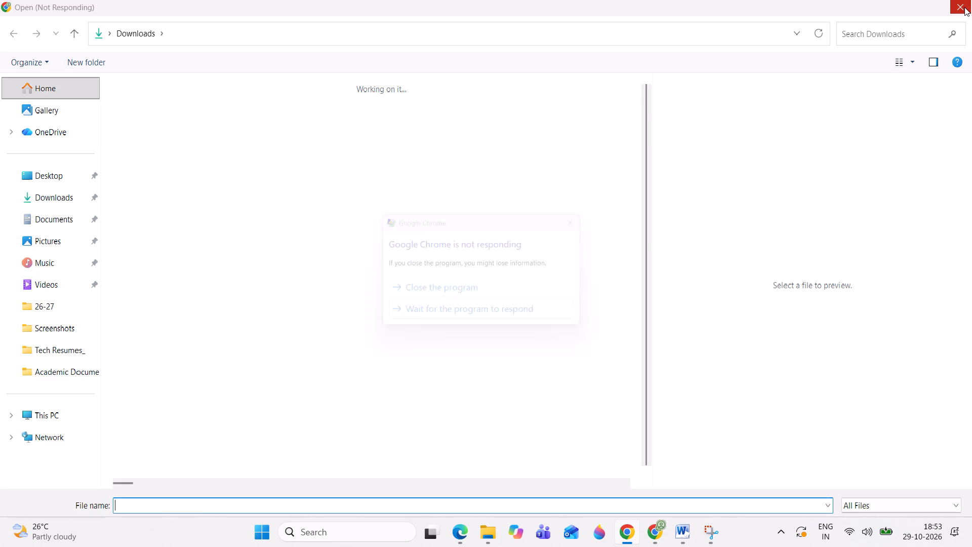
Close the unresponsive Google Chrome program.
click(436, 290)
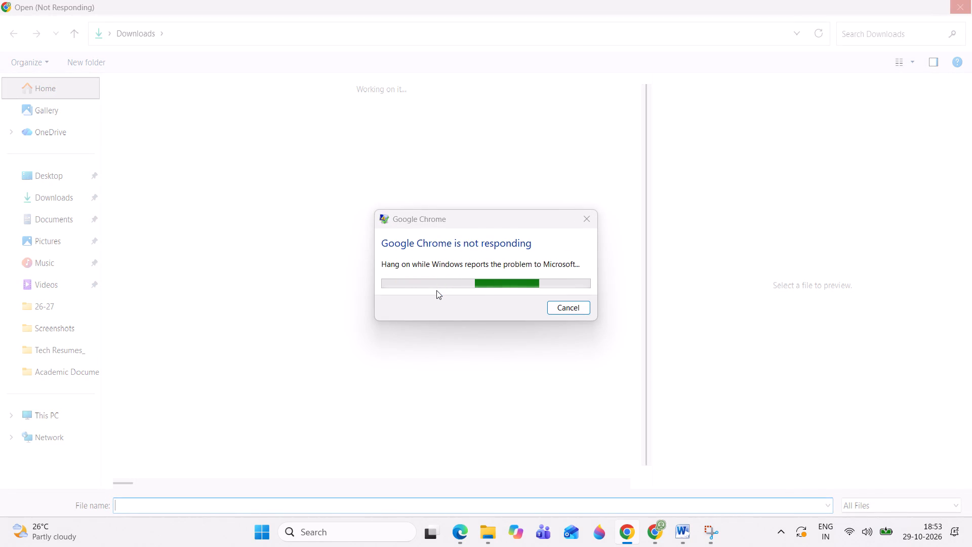
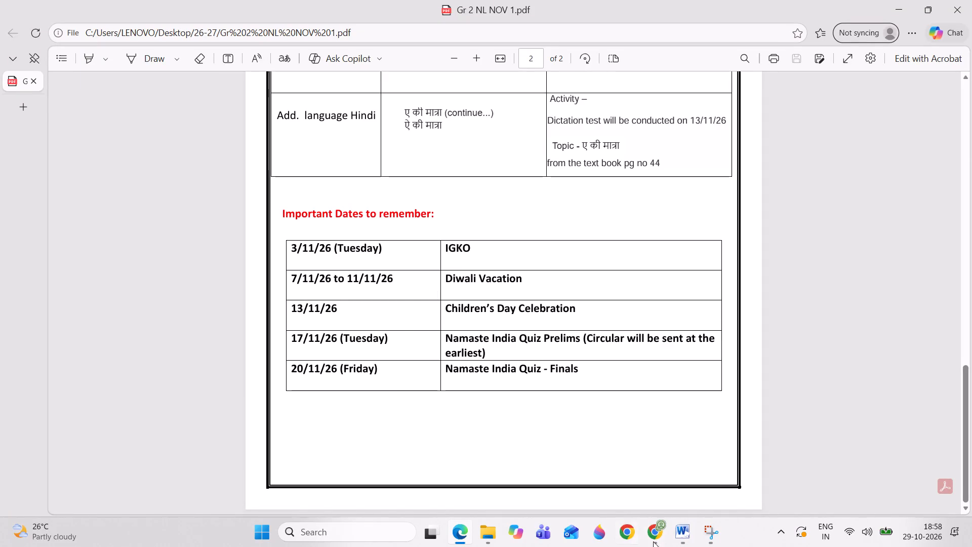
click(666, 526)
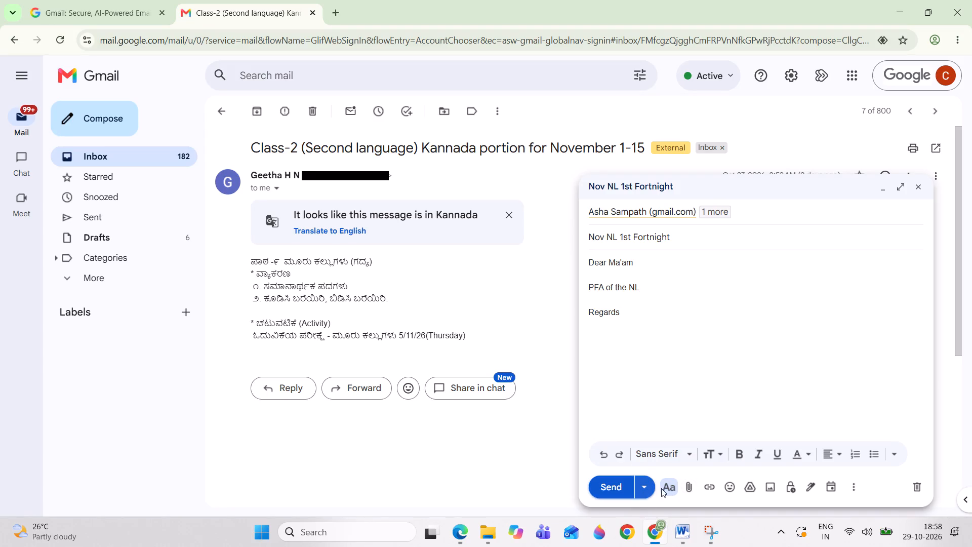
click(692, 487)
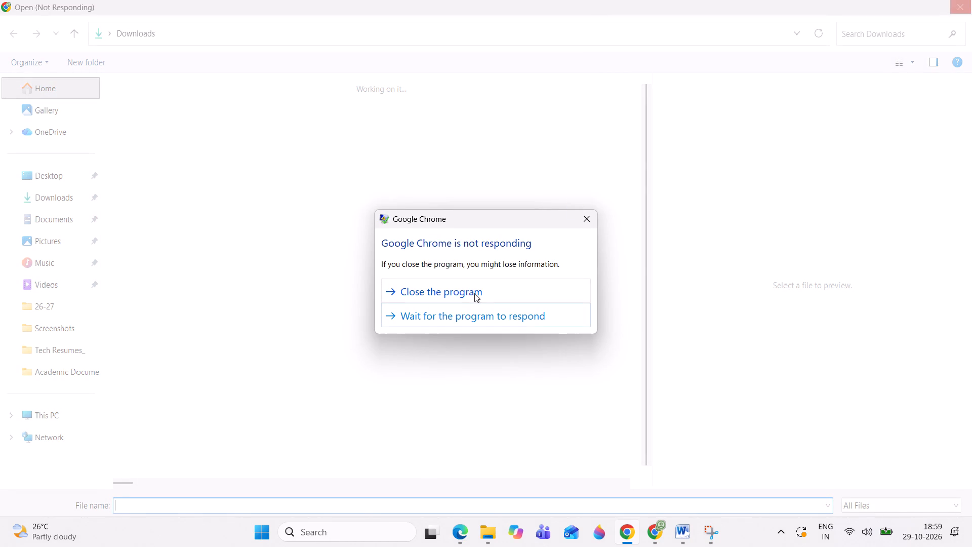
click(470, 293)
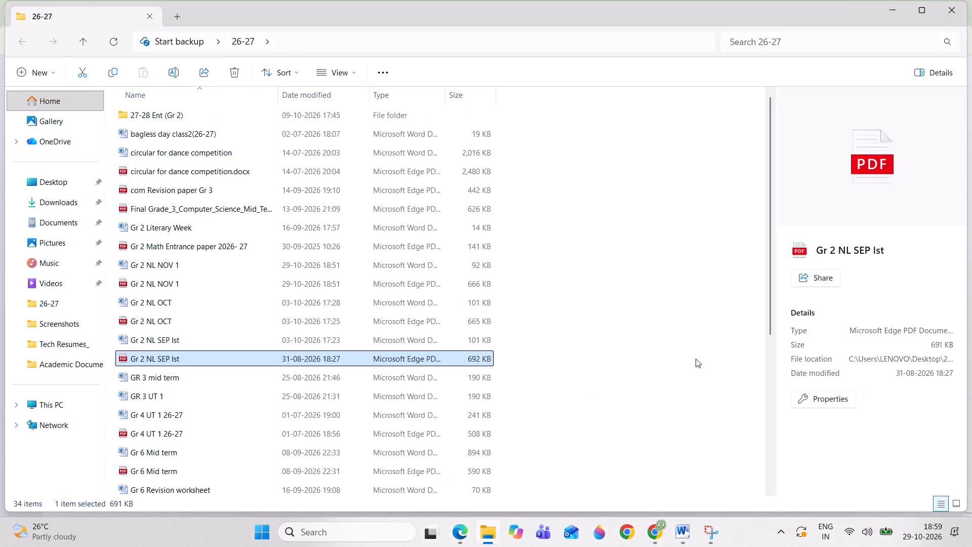
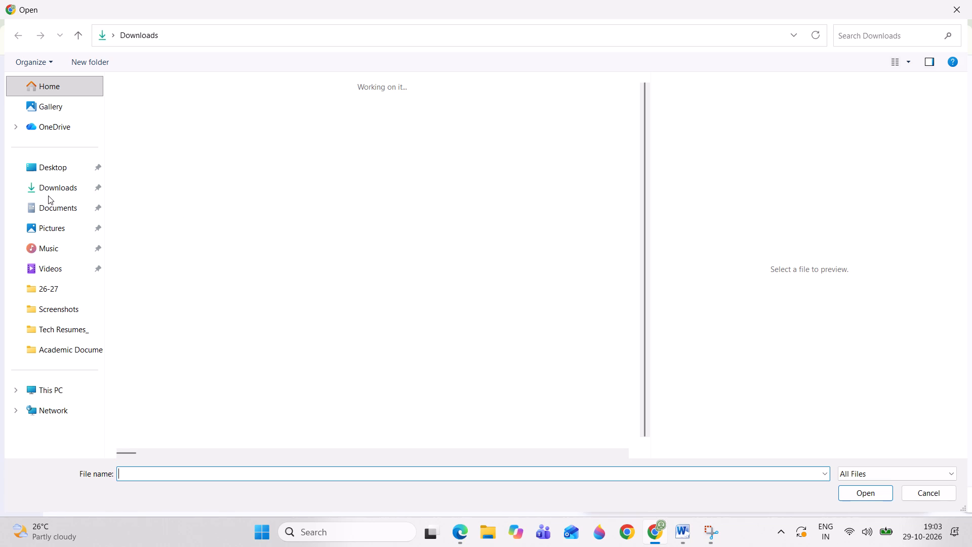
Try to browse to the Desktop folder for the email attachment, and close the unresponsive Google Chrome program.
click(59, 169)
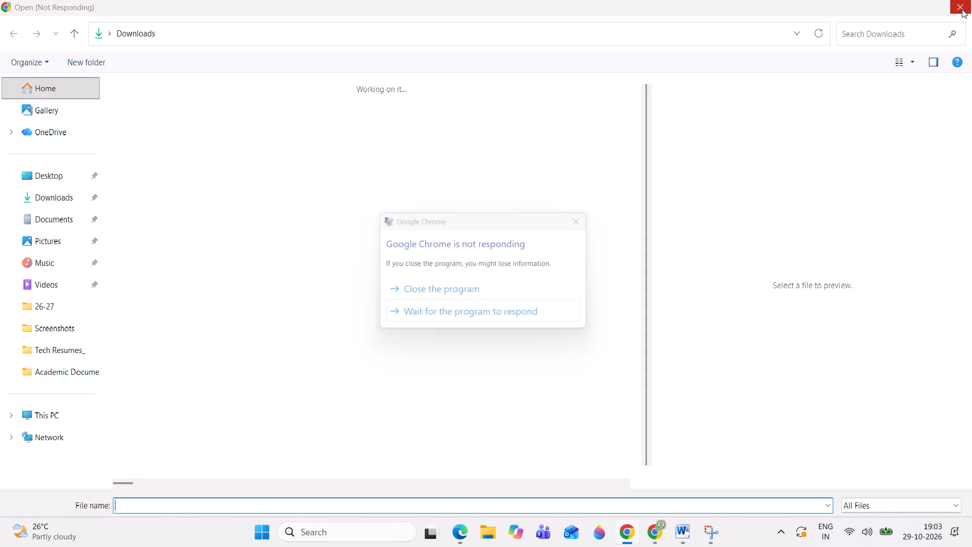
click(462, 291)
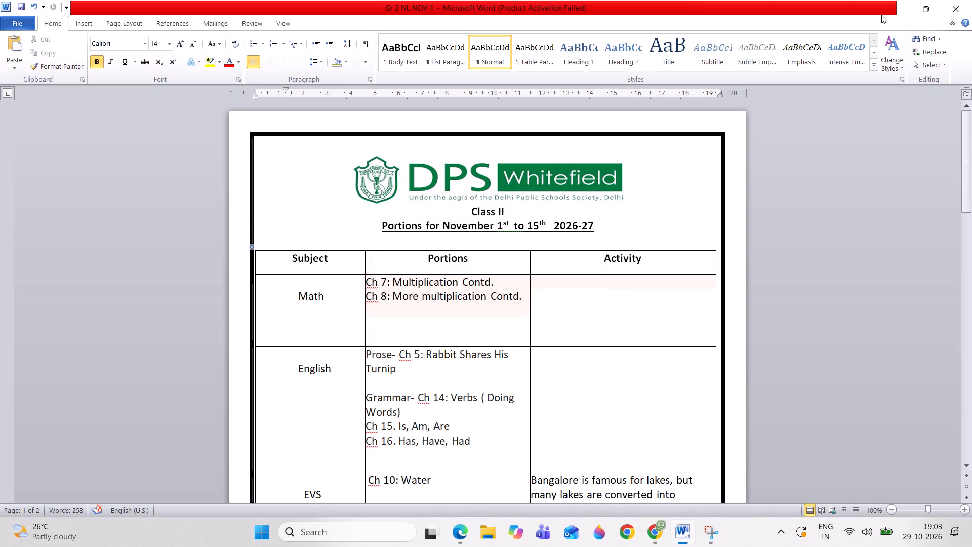
Save the Class II newsletter document and close it in Microsoft Word.
click(19, 4)
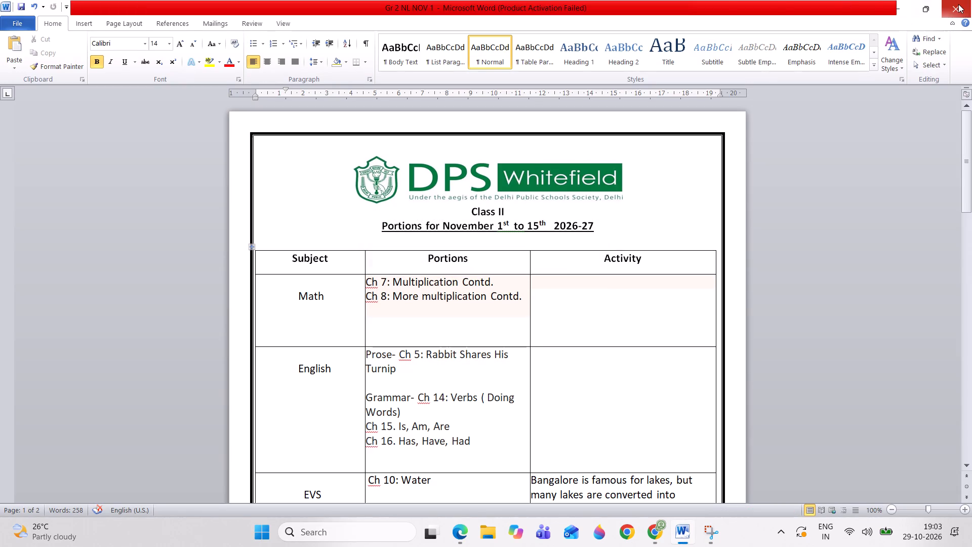
click(958, 4)
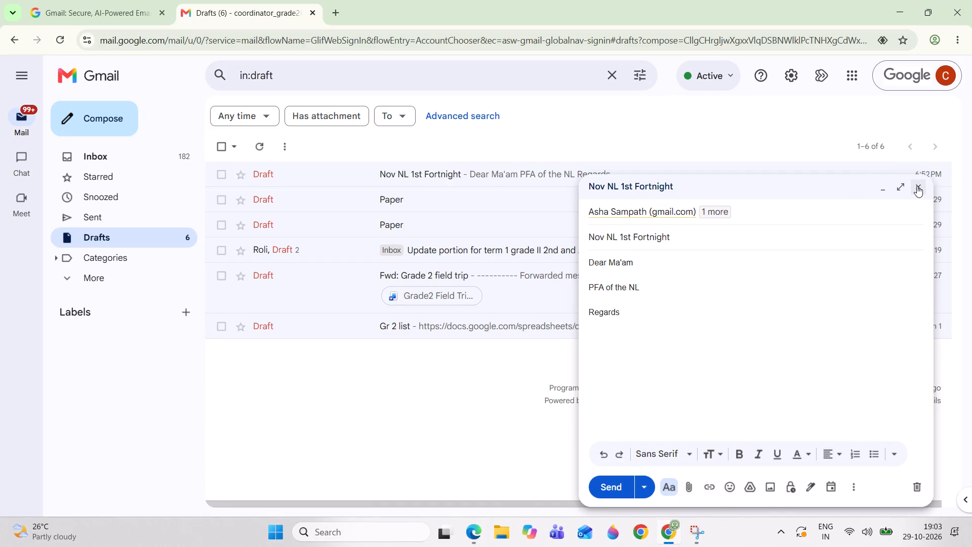
Close the "Nov NL 1st Fortnight" email, leaving it in the drafts.
click(917, 186)
Open the Google account options for the Grade 2 coordinator's mailbox.
click(944, 75)
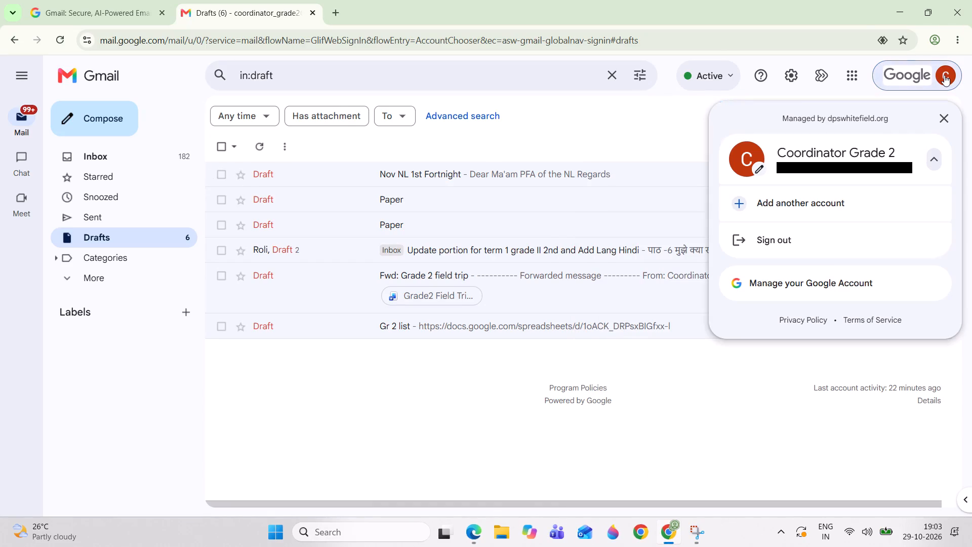
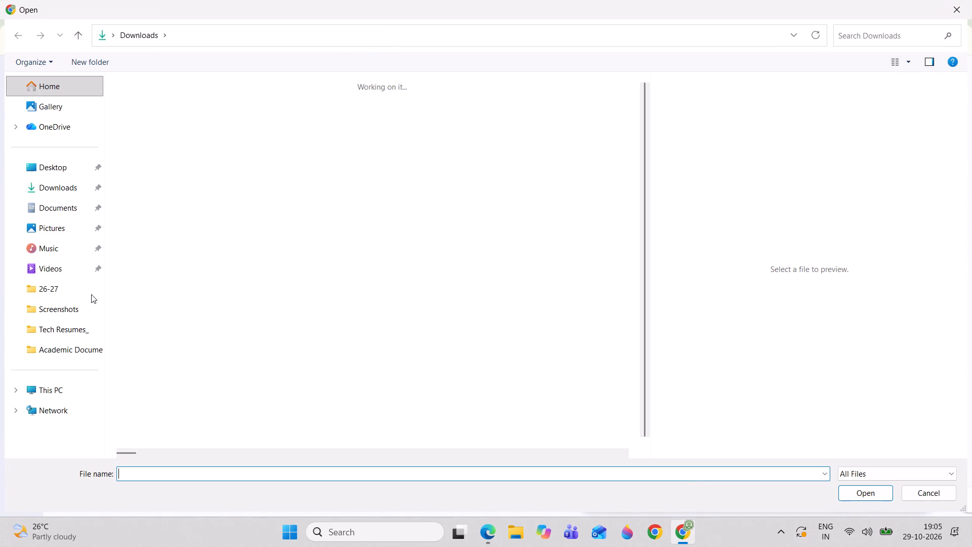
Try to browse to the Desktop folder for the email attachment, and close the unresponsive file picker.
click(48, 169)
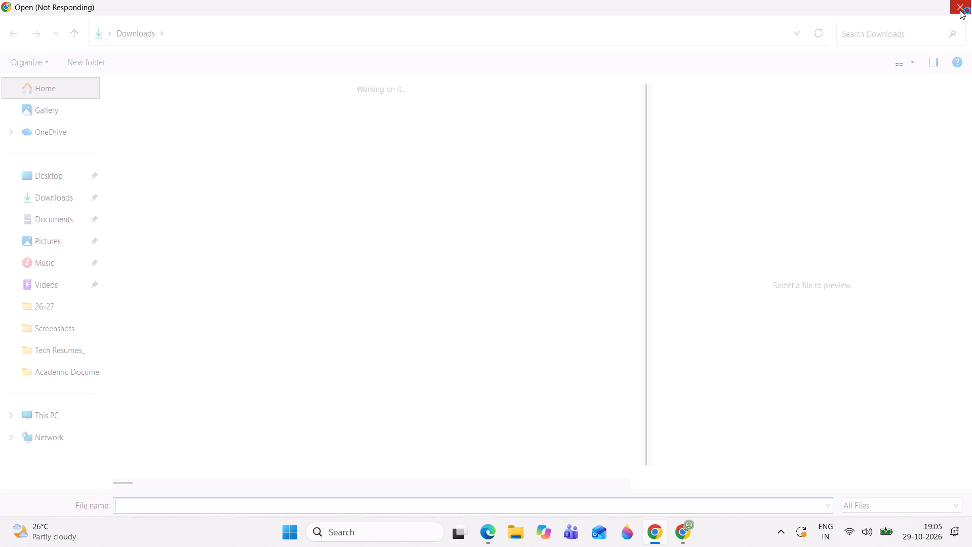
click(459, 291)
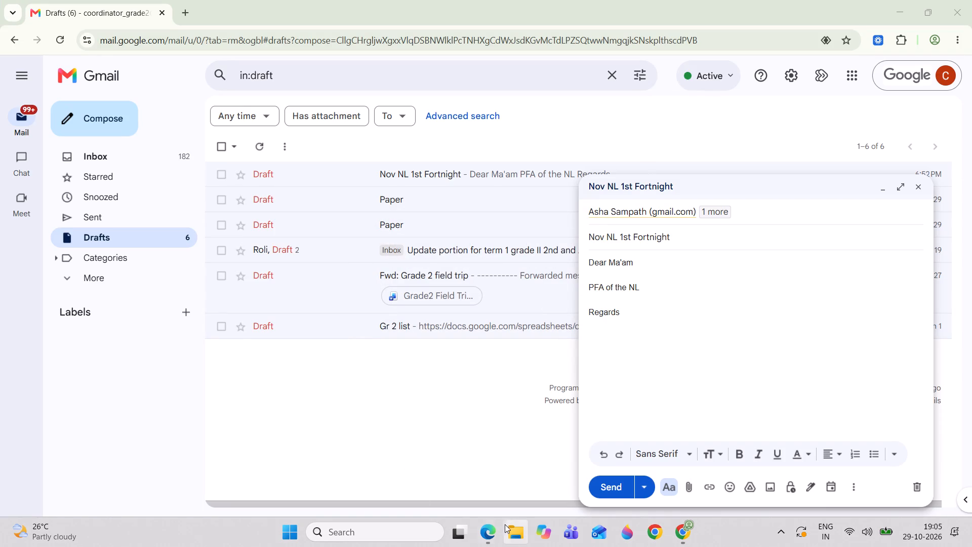
Switch to File Explorer and look through the files in the Downloads folder.
click(519, 533)
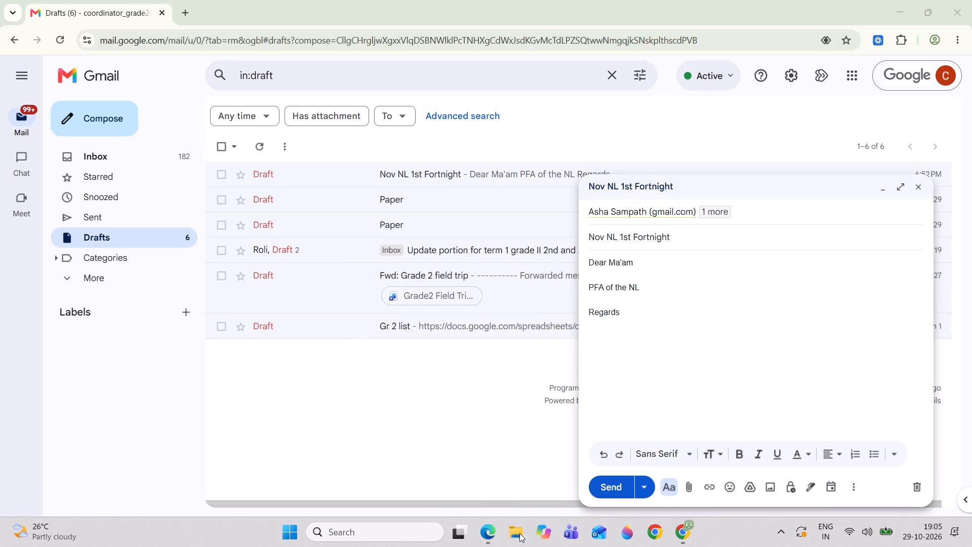
click(519, 533)
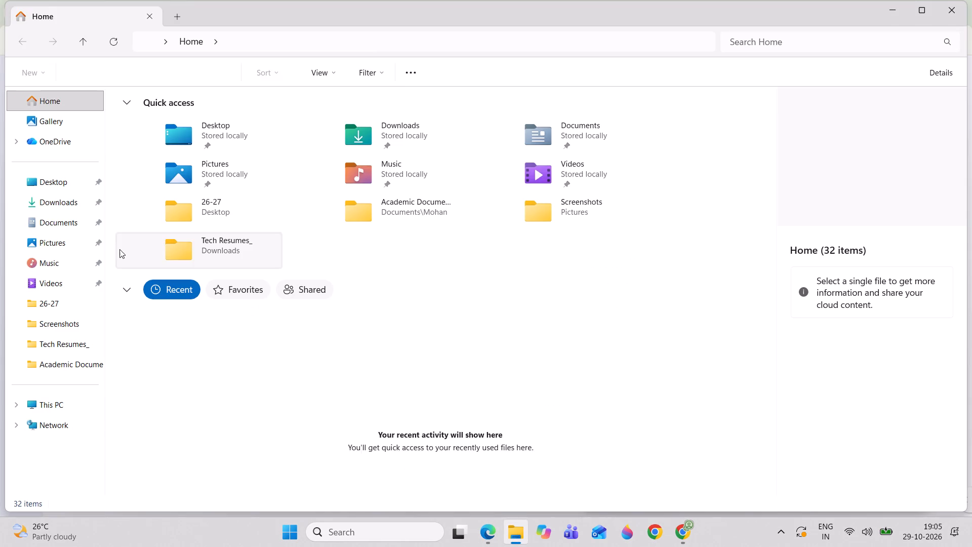
click(80, 207)
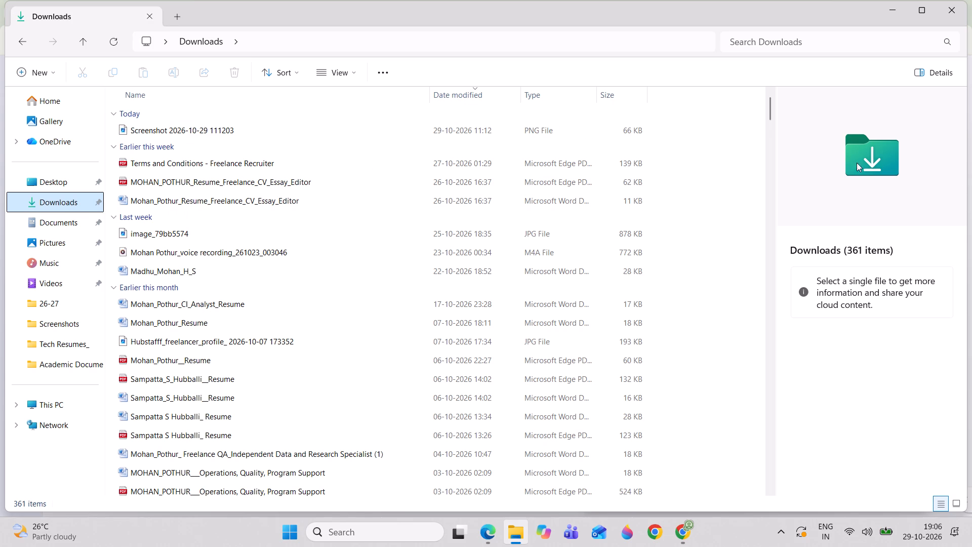
drag(773, 117, 777, 131)
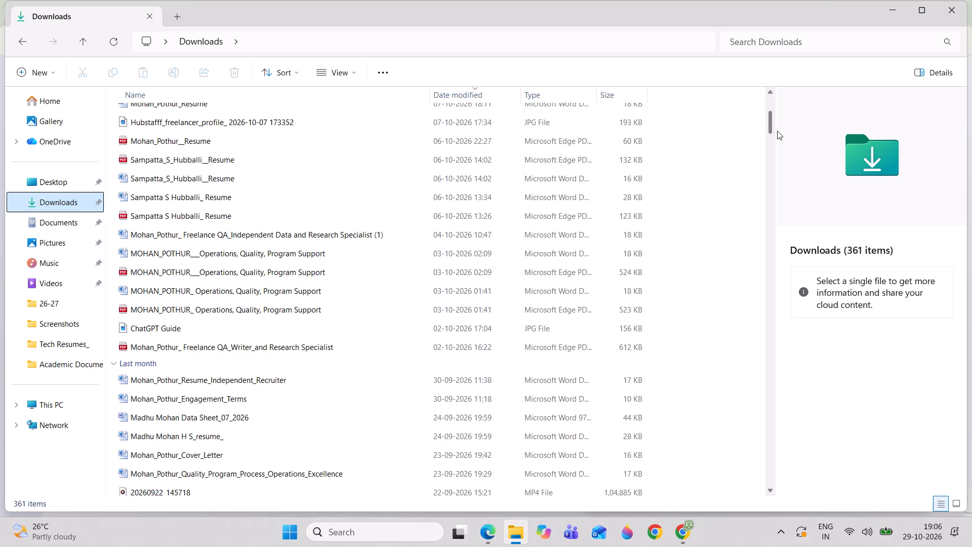
Find the Track_2 MP3 file in the Downloads folder and permanently delete it.
drag(777, 131, 773, 157)
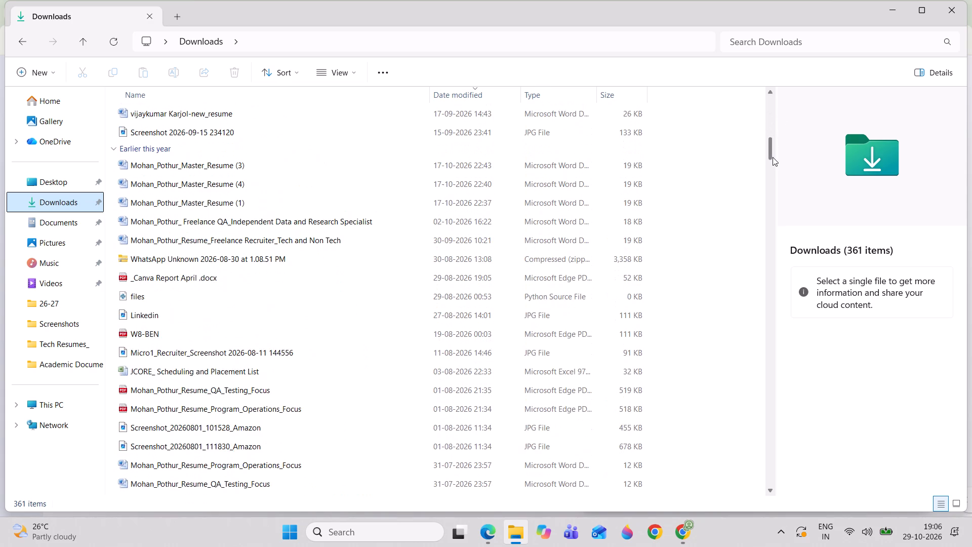
drag(773, 157, 777, 189)
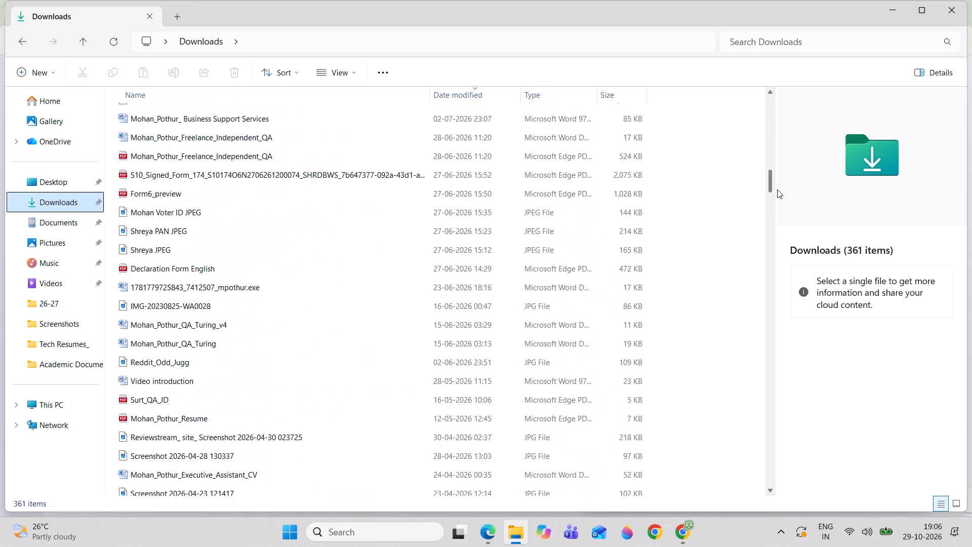
drag(777, 189, 755, 288)
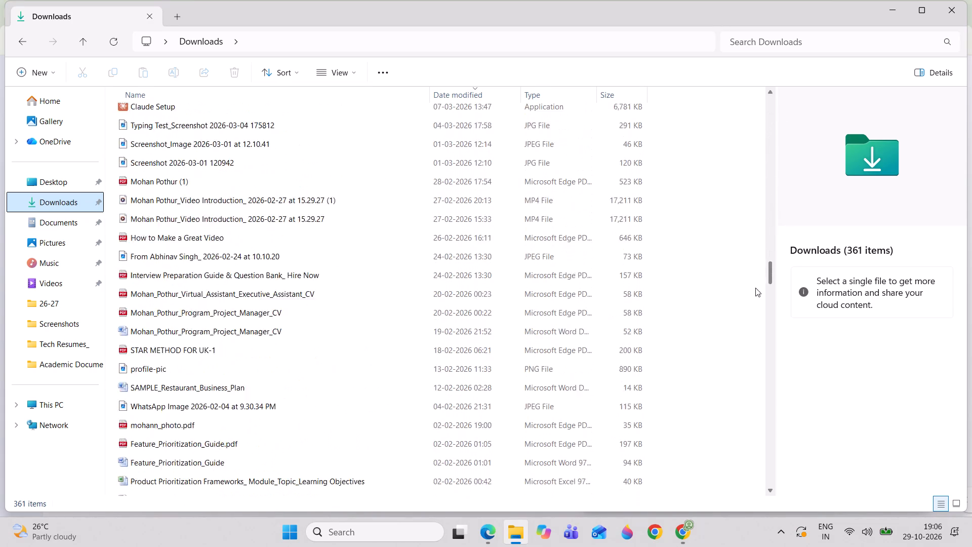
drag(755, 288, 744, 335)
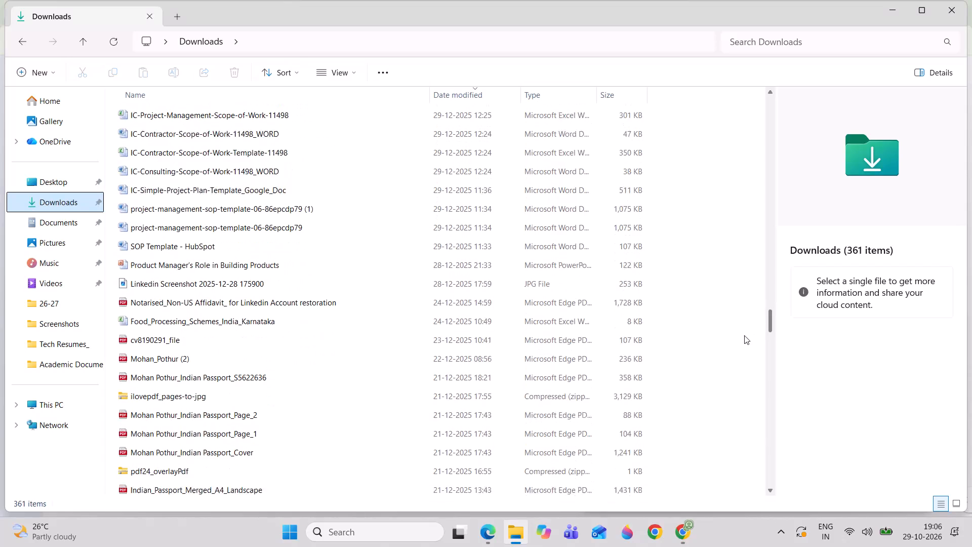
drag(744, 335, 742, 341)
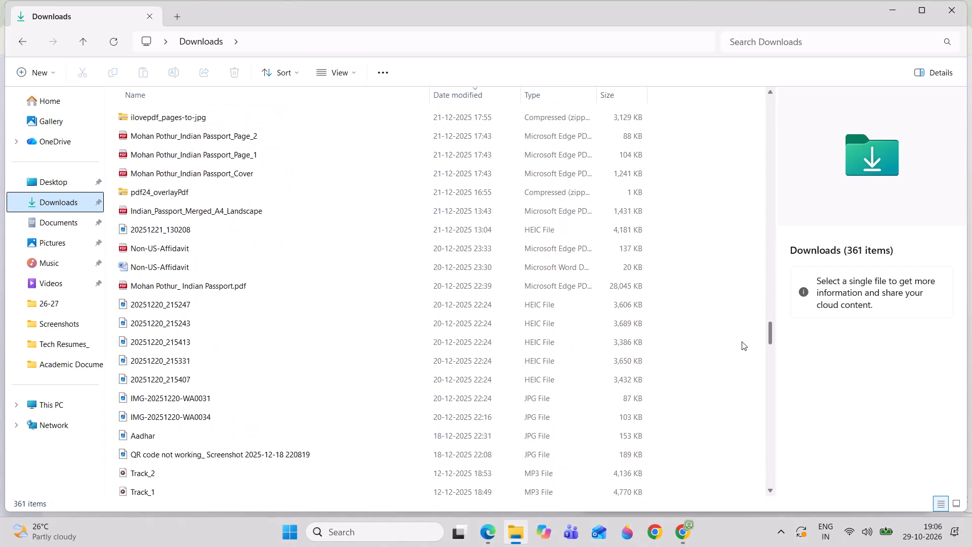
drag(742, 341, 739, 350)
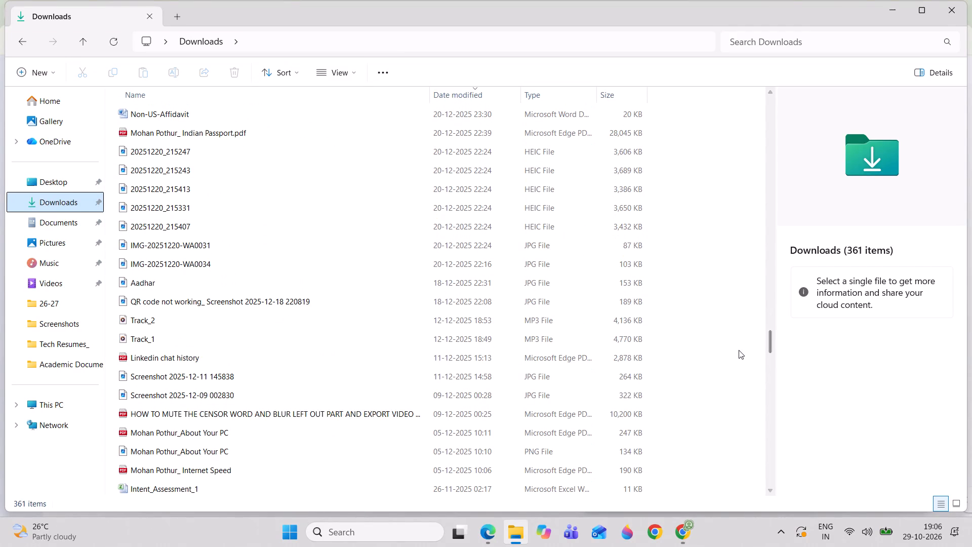
click(136, 318)
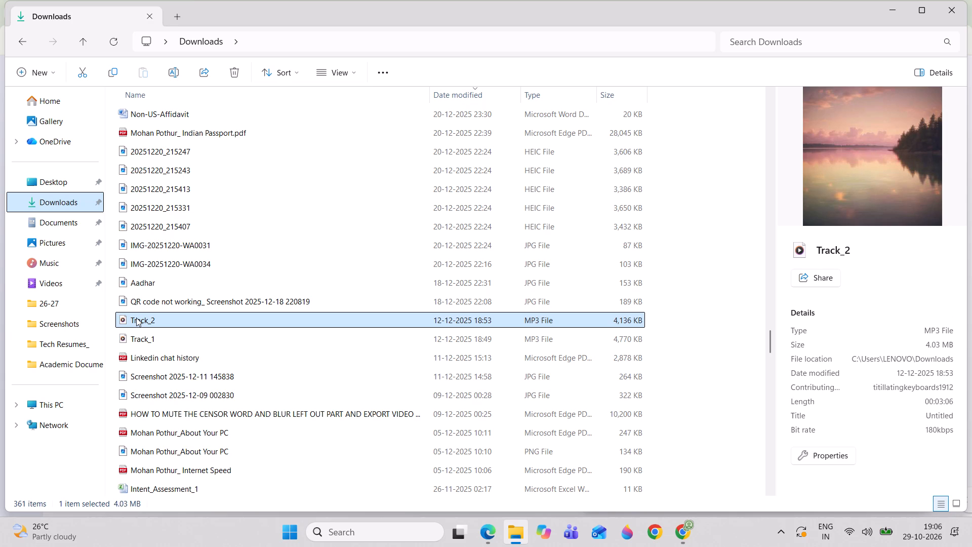
key(shift+Delete)
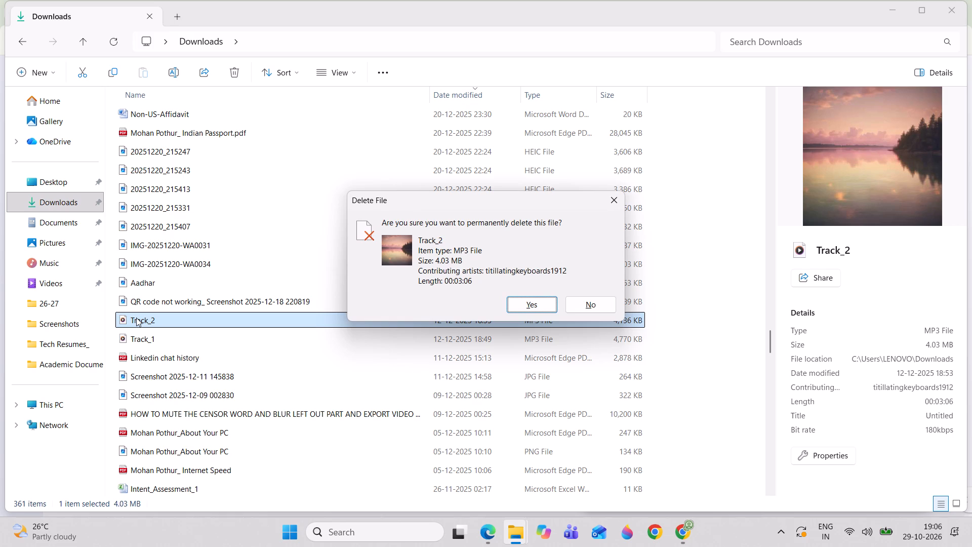
key(Return)
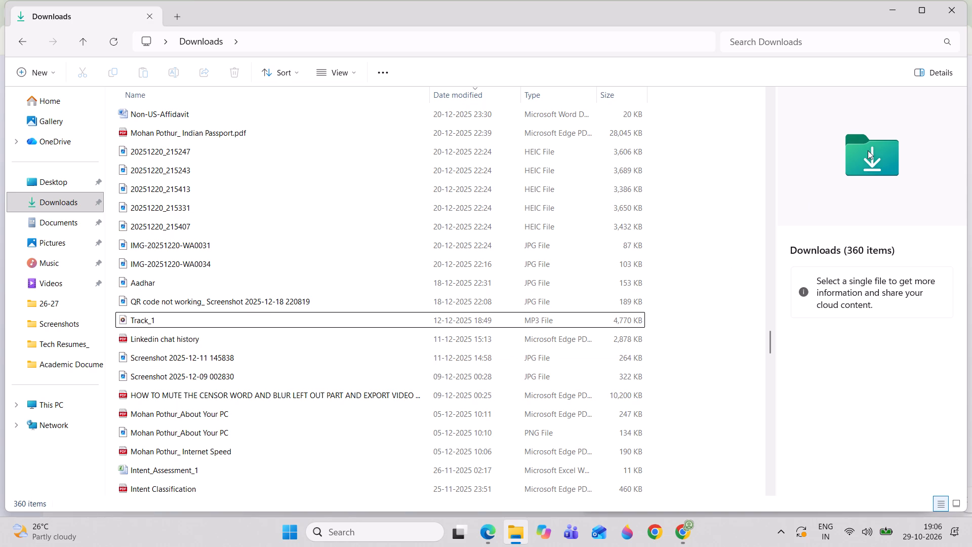
Look back through the Downloads folder up to its newest files and go to the Desktop folder.
click(771, 187)
click(771, 187)
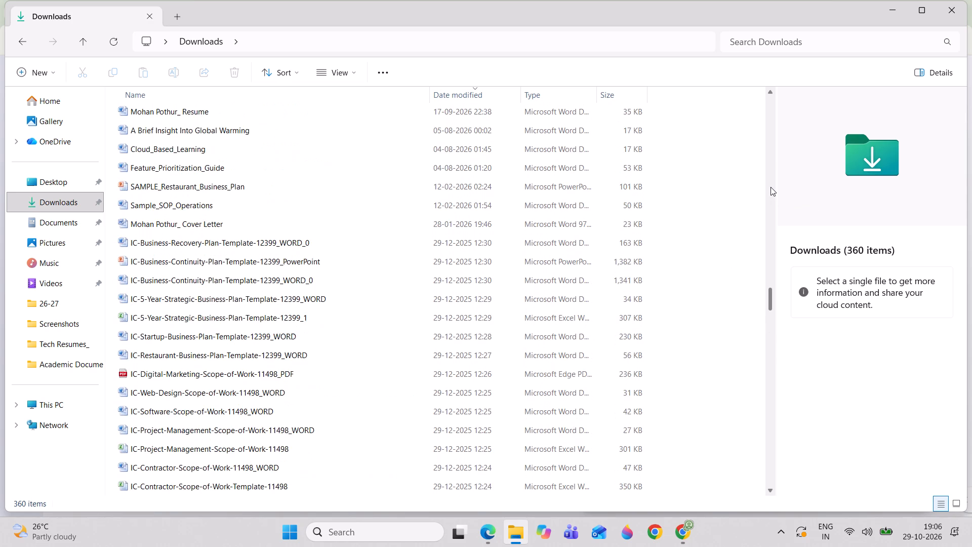
double_click(766, 154)
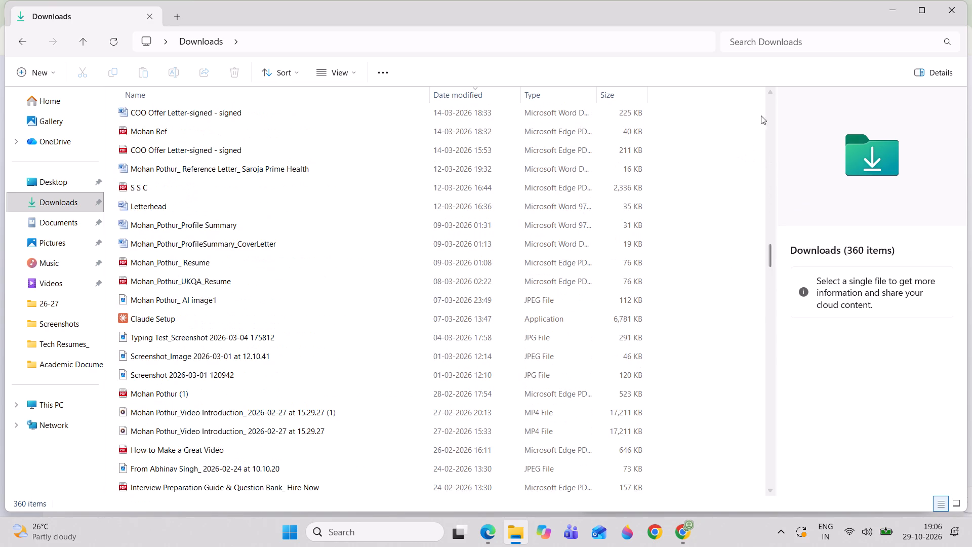
triple_click(766, 102)
click(766, 102)
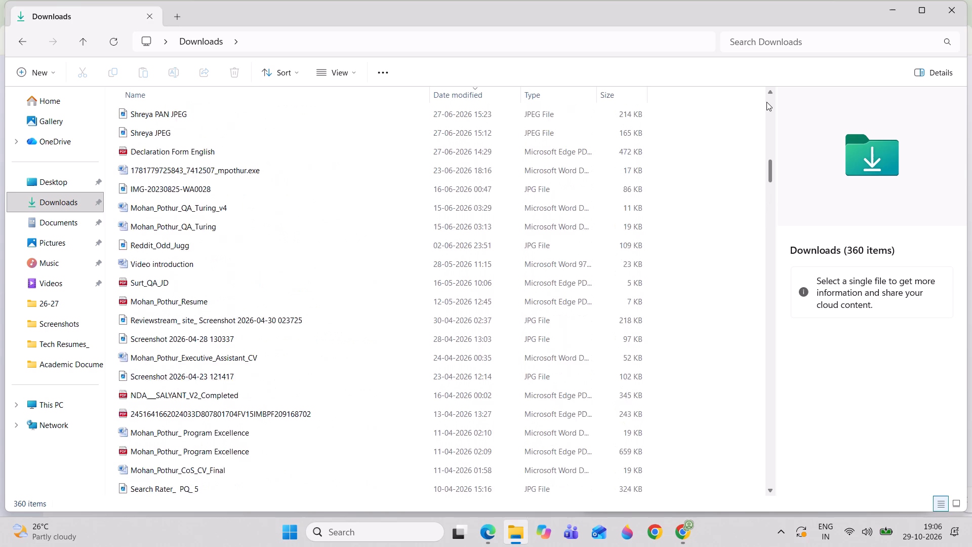
click(766, 102)
click(766, 102)
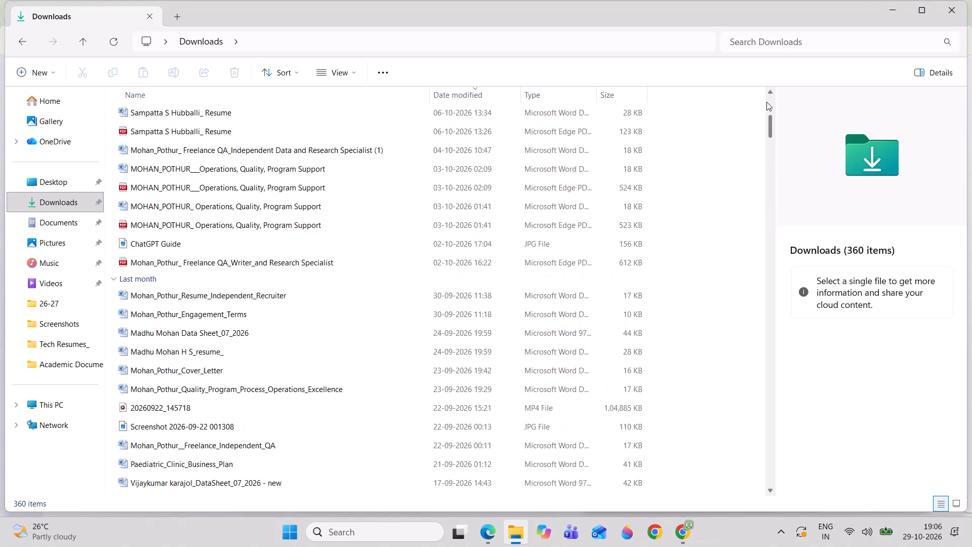
click(766, 102)
click(766, 102)
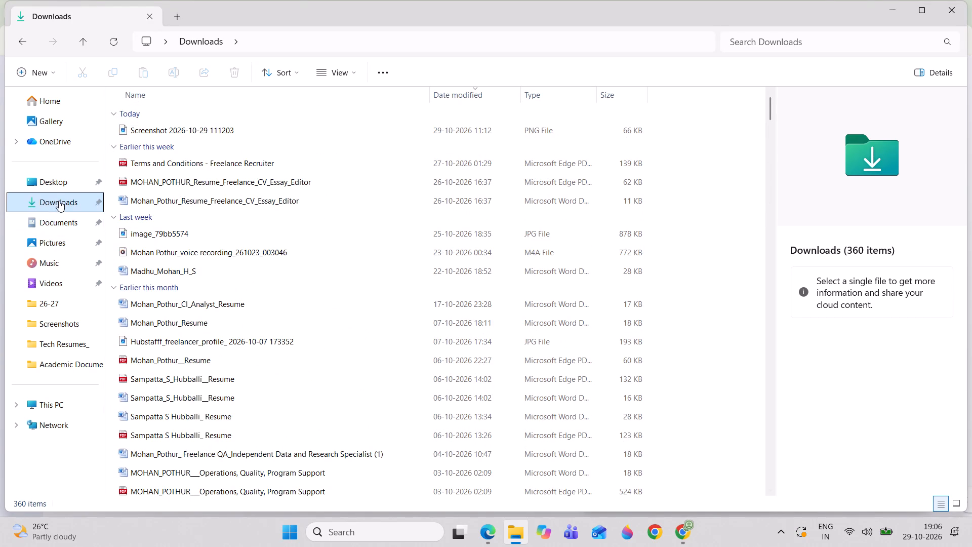
click(56, 178)
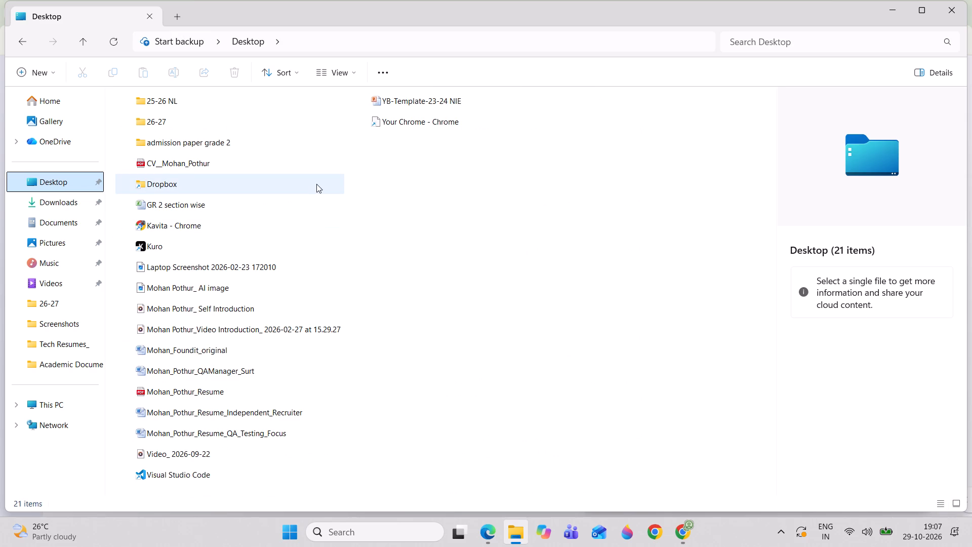
Open the 26-27 folder on the Desktop to check the saved newsletter files.
double_click(164, 119)
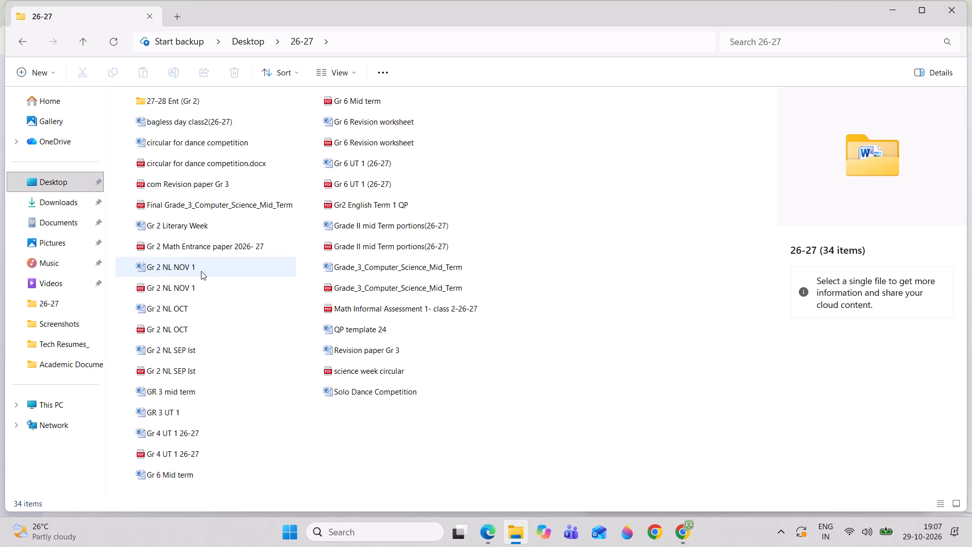
Switch to Gmail in Google Chrome and start attaching a file to the "Nov NL 1st Fortnight" draft.
click(678, 546)
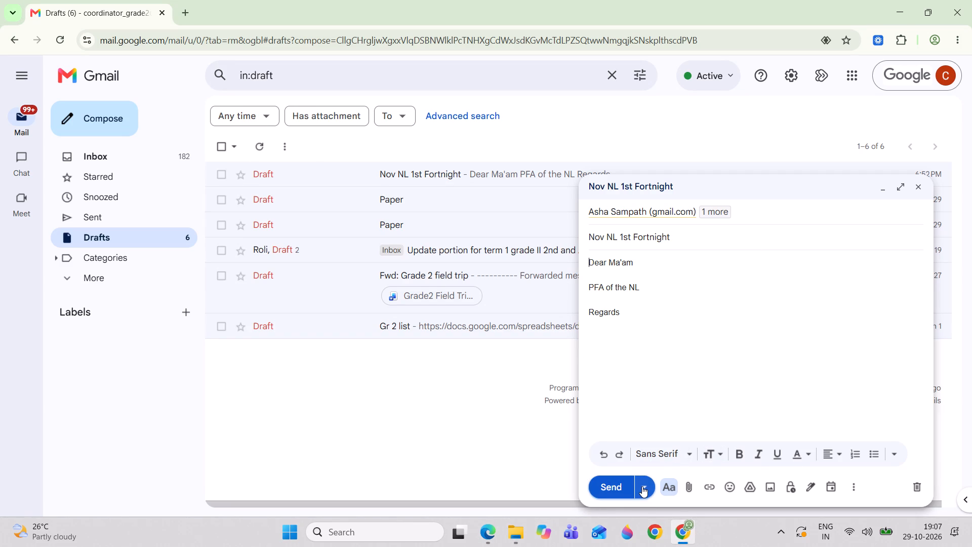
click(681, 483)
click(690, 485)
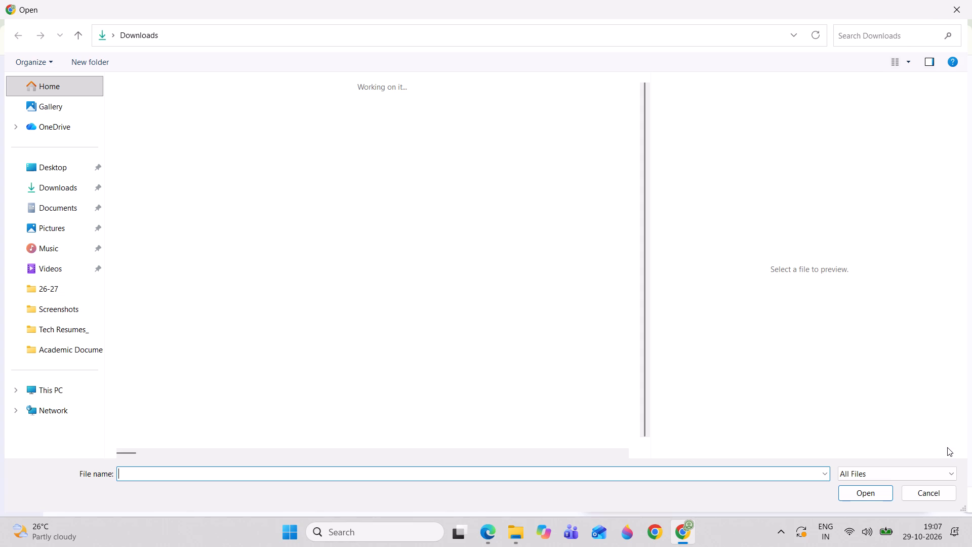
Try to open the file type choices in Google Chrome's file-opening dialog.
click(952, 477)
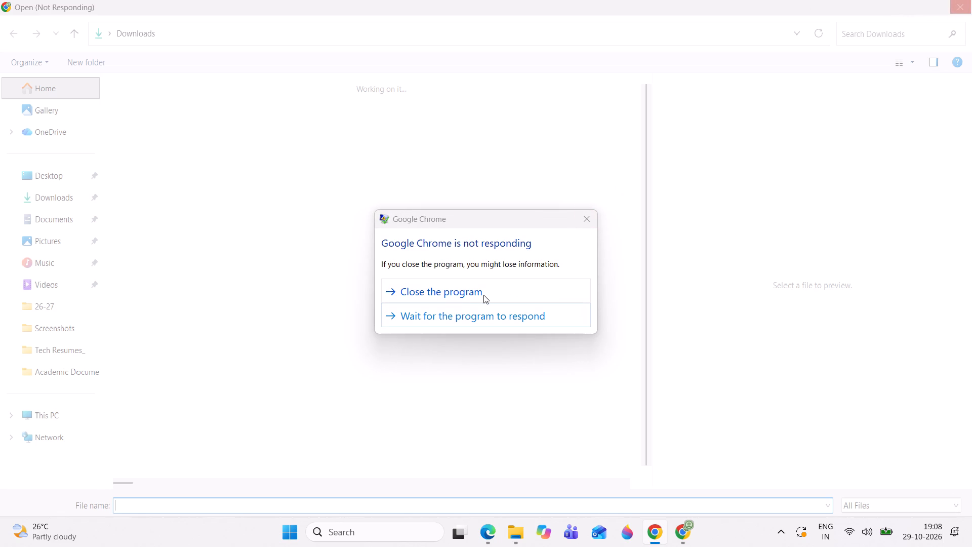
Close the unresponsive Google Chrome program.
click(458, 295)
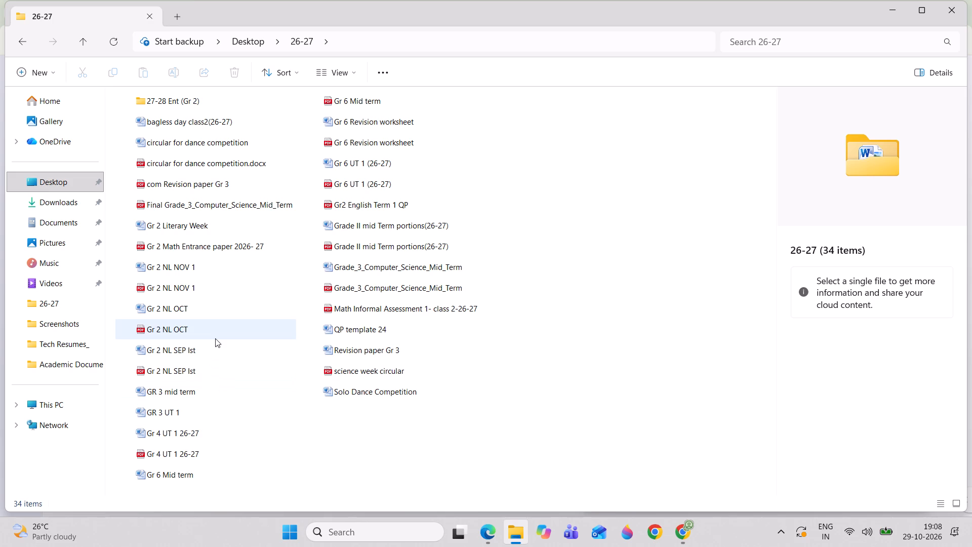
Narrow the 26-27 folder window beside the Nov NL 1st Fortnight draft and attach the Gr 2 NL NOV 1 PDF from it.
click(924, 11)
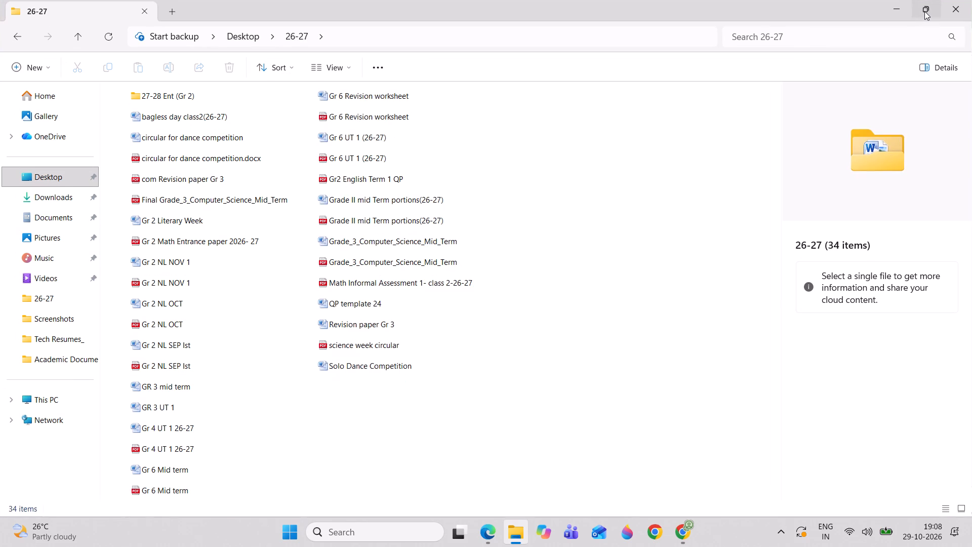
click(926, 10)
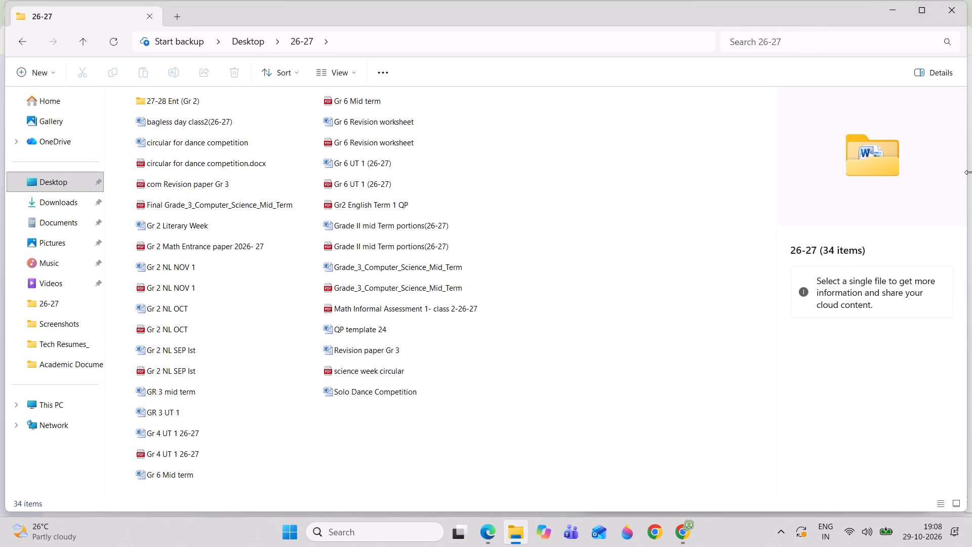
drag(968, 172, 617, 221)
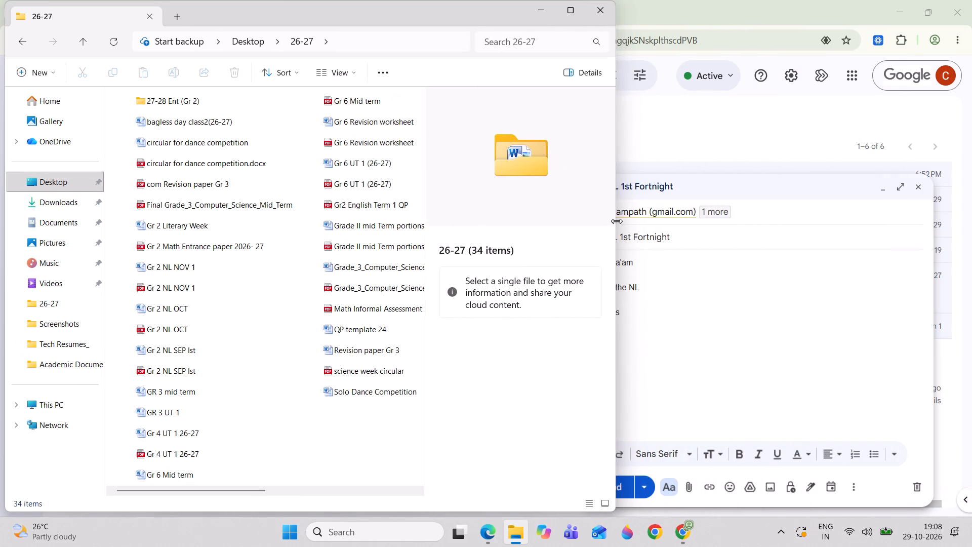
drag(617, 221, 615, 221)
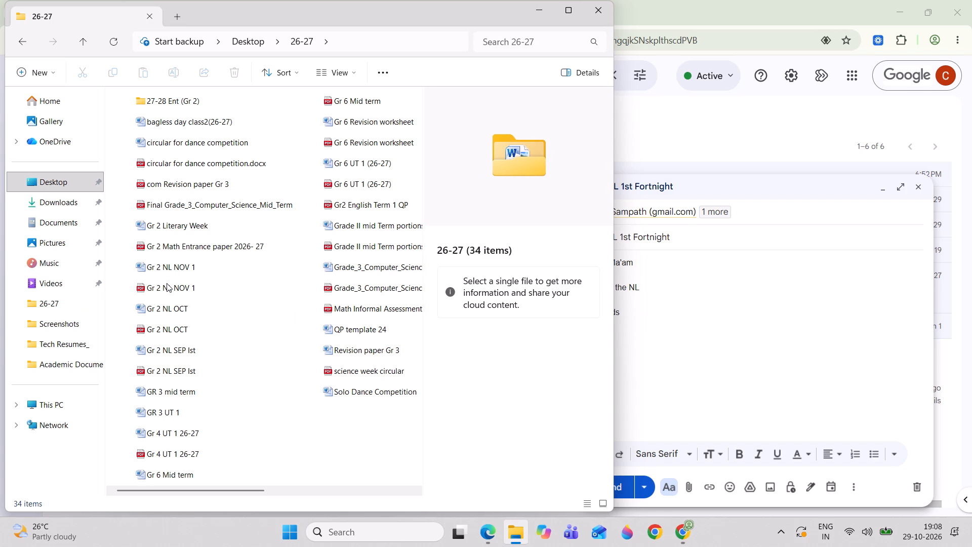
drag(167, 283, 703, 354)
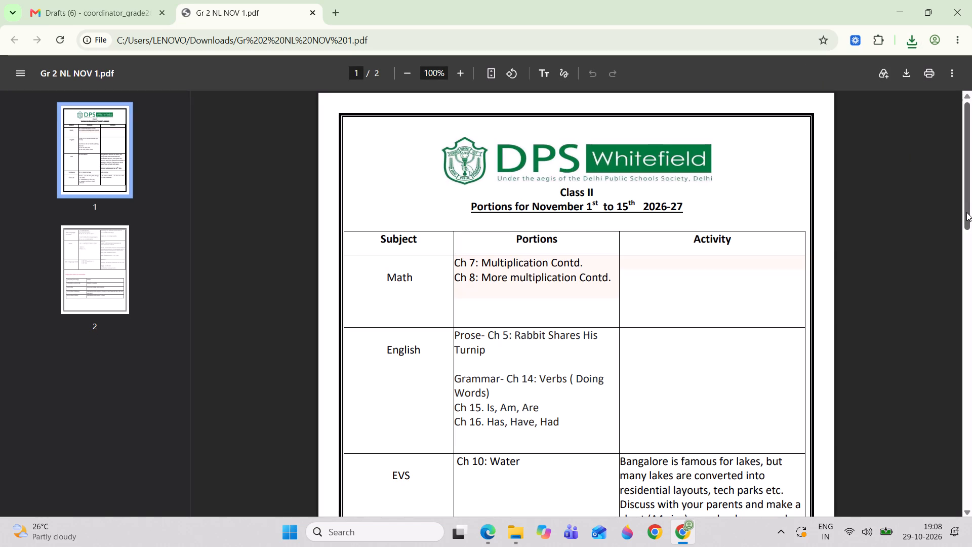
drag(966, 212, 971, 294)
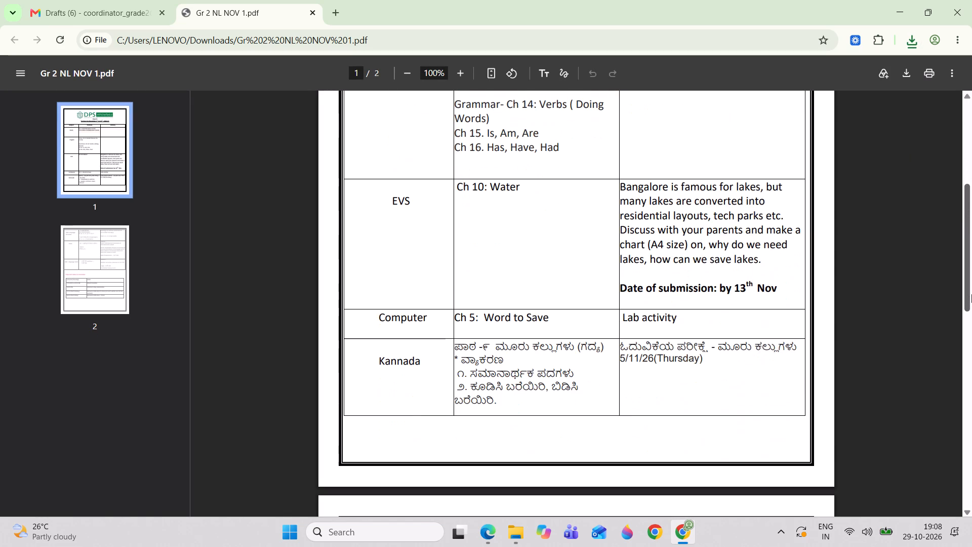
drag(971, 294, 971, 493)
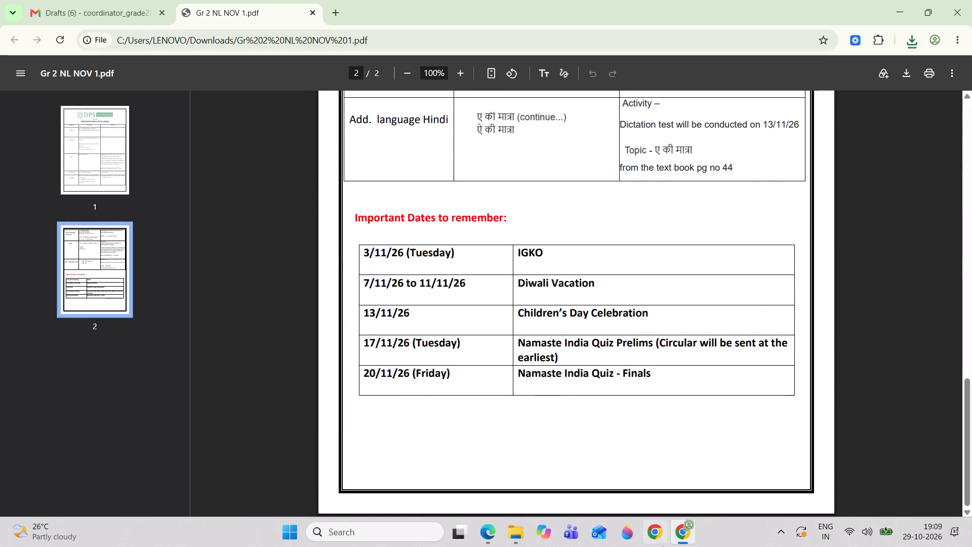
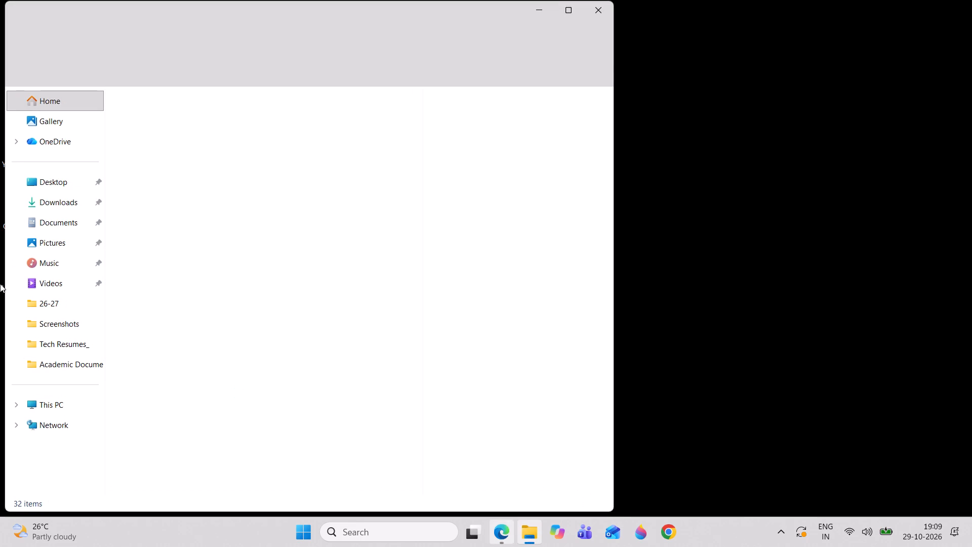
Permanently delete the Gr 2 NL NOV 1 PDF from the Downloads folder and close the File Explorer window.
click(62, 202)
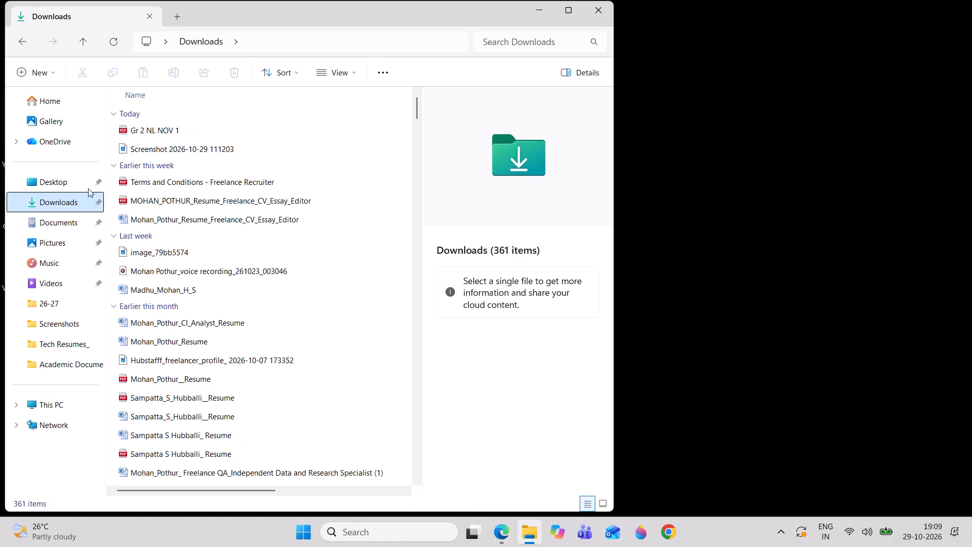
click(165, 130)
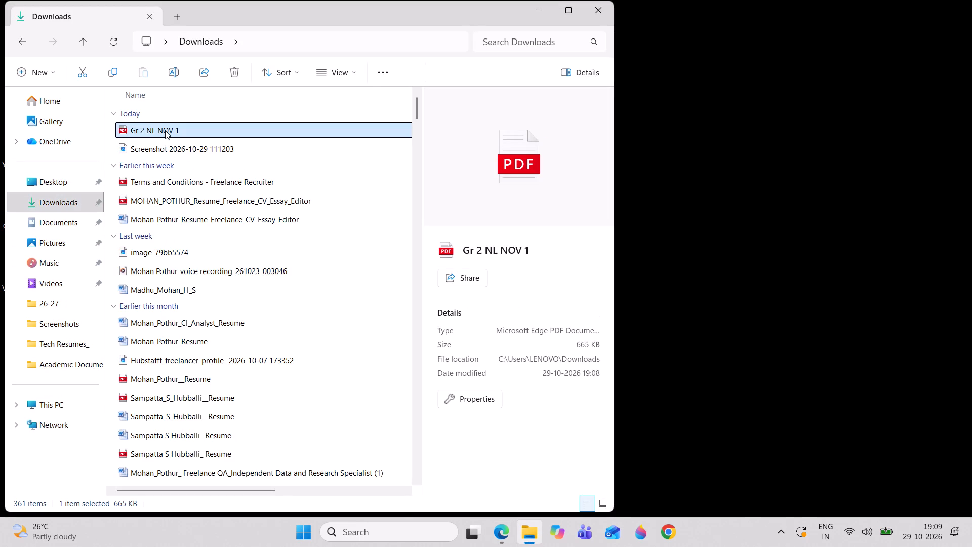
key(shift+Delete)
key(Return)
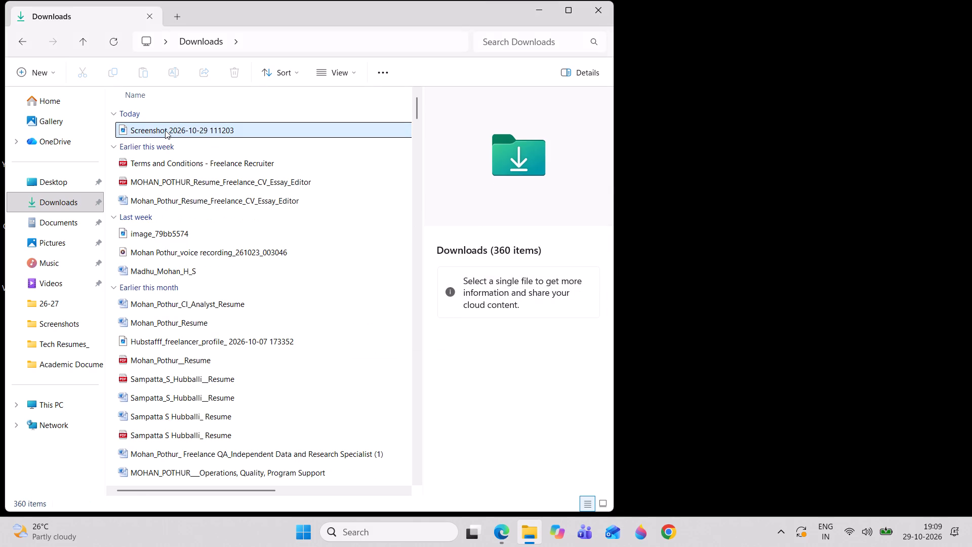
click(606, 9)
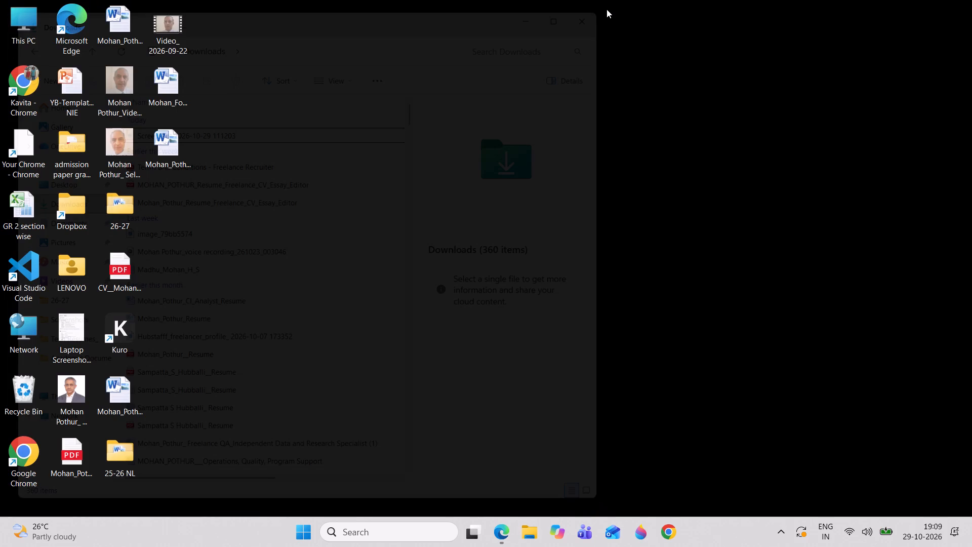